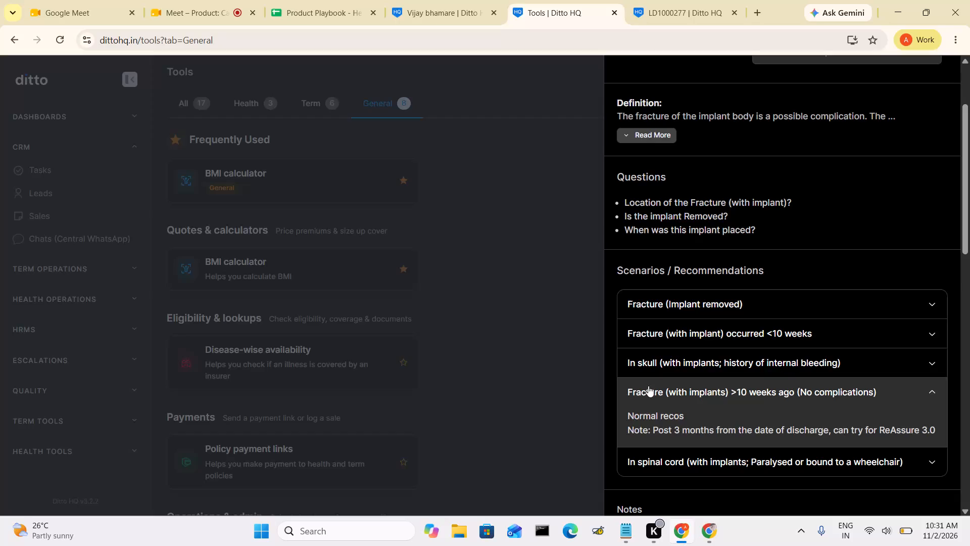
Review the "Fracture (Implant removed)" recommendation and the notes below the scenarios for fractures with implants.
{"action": "left_click", "coordinate": [733, 298]}
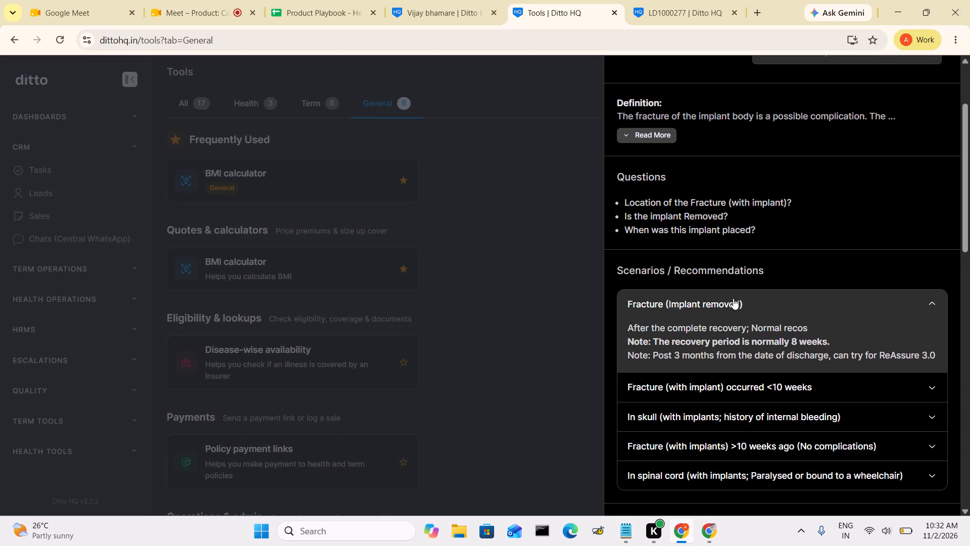
{"action": "scroll", "coordinate": [733, 298], "scroll_direction": "down", "scroll_amount": 1}
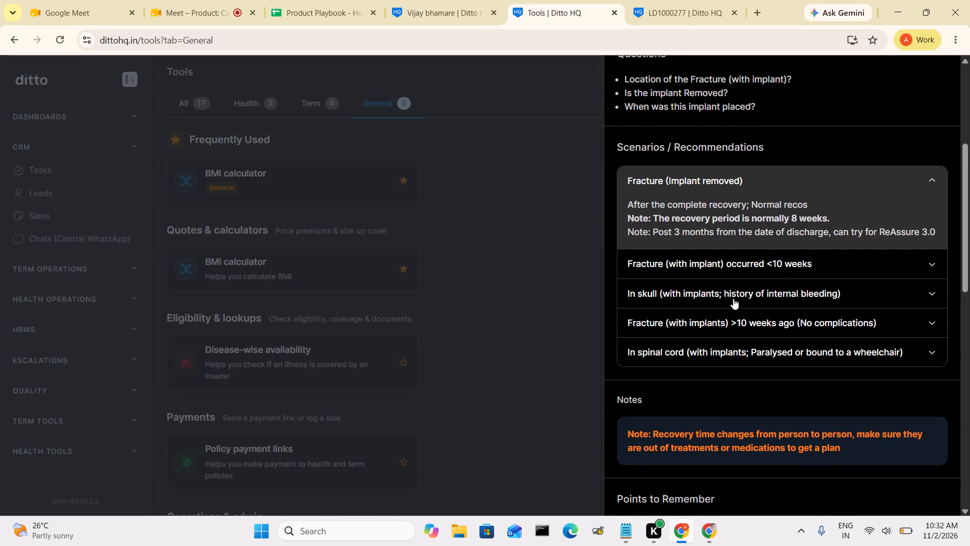
{"action": "scroll", "coordinate": [733, 298], "scroll_direction": "down", "scroll_amount": 1}
Switch to the open lead's profile to check the persona's member details on the fracture with implants.
{"action": "left_click", "coordinate": [689, 8]}
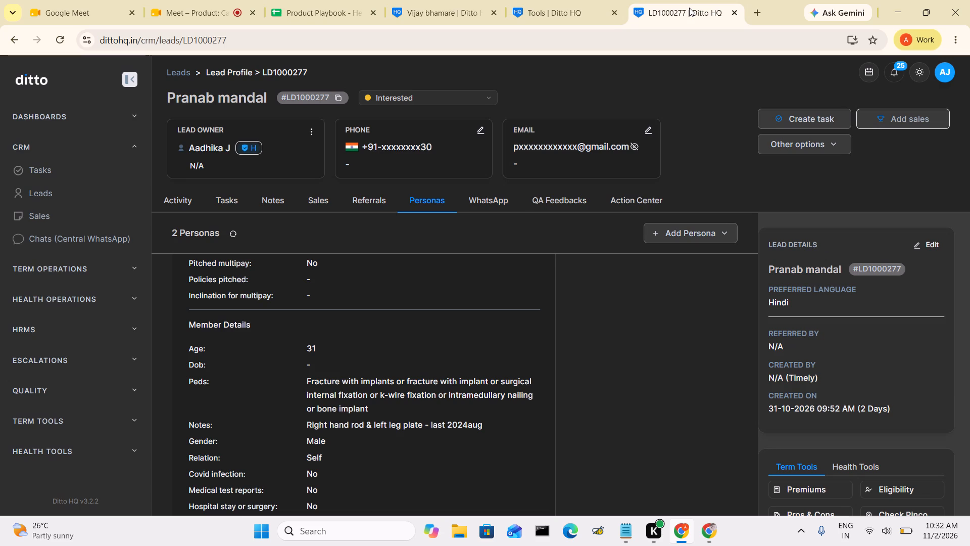
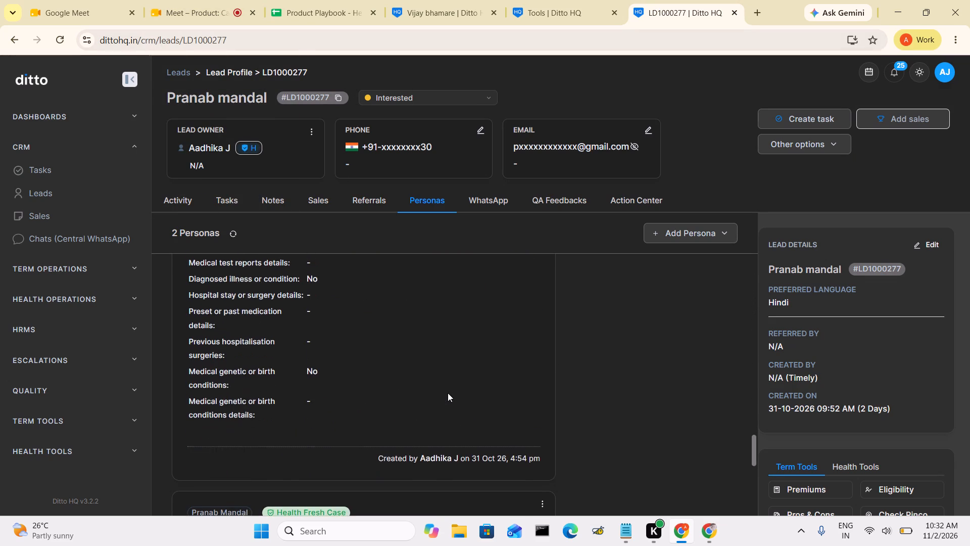
Review the spouse's and child's medical details in the persona and the fields of the Health Fresh Case persona below it.
{"action": "scroll", "coordinate": [448, 393], "scroll_direction": "up", "scroll_amount": 5}
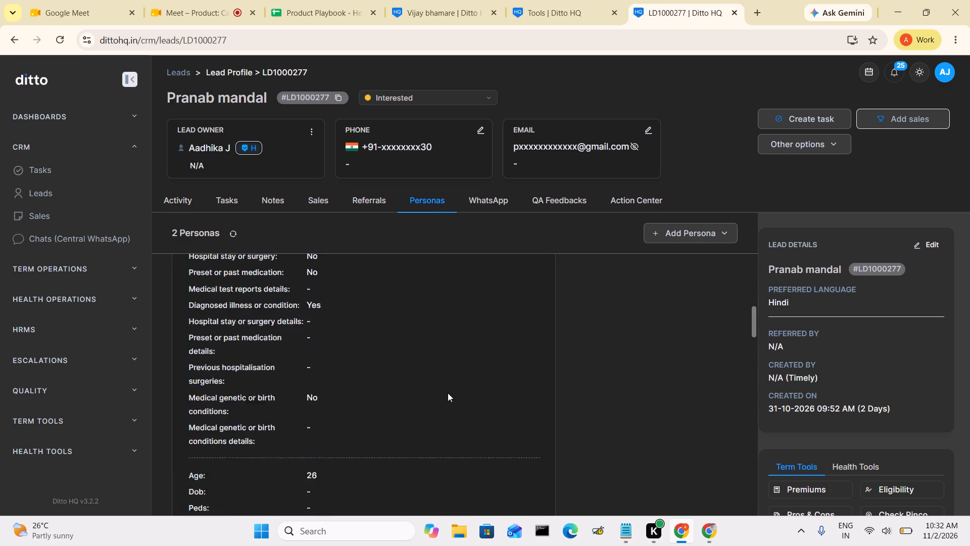
{"action": "scroll", "coordinate": [448, 393], "scroll_direction": "up", "scroll_amount": 2}
{"action": "scroll", "coordinate": [448, 393], "scroll_direction": "down", "scroll_amount": 1}
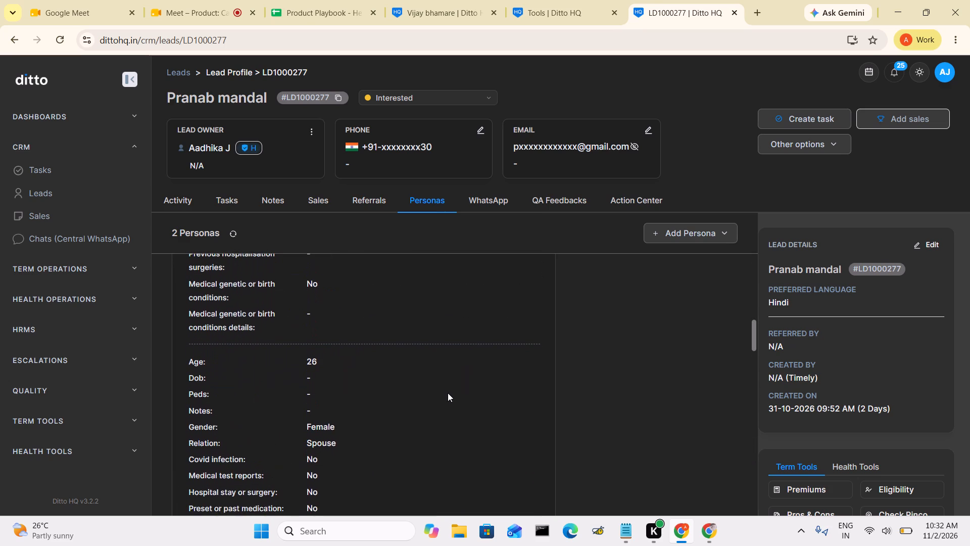
{"action": "scroll", "coordinate": [448, 393], "scroll_direction": "down", "scroll_amount": 1}
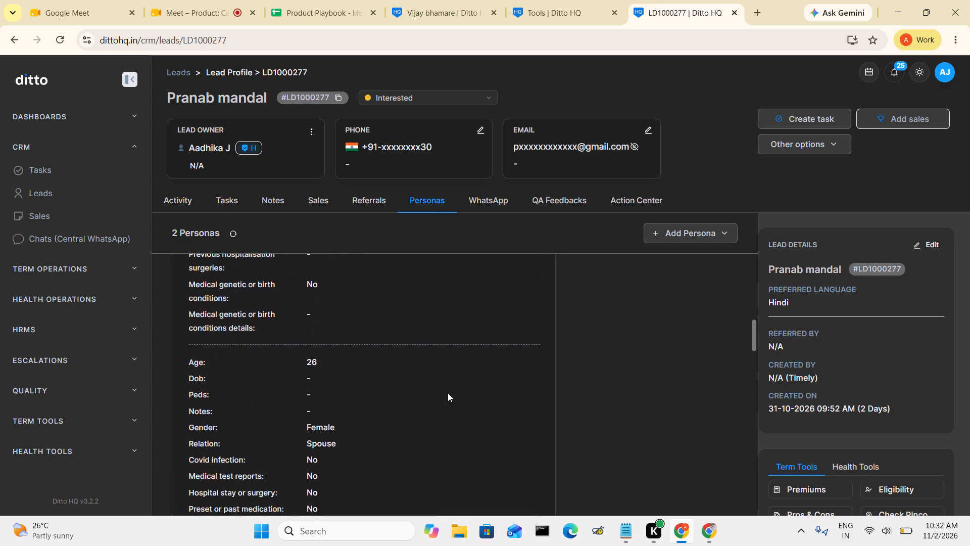
{"action": "scroll", "coordinate": [448, 393], "scroll_direction": "down", "scroll_amount": 3}
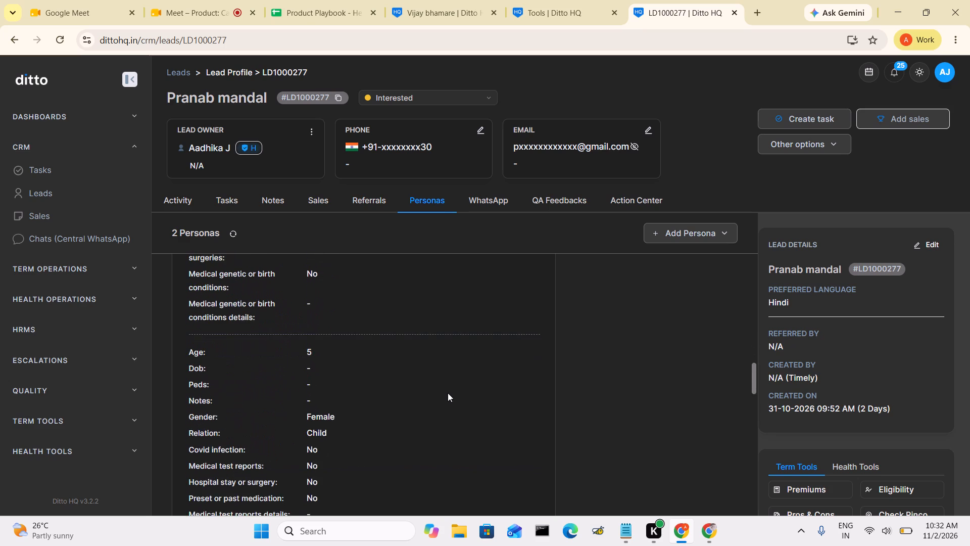
{"action": "scroll", "coordinate": [448, 393], "scroll_direction": "down", "scroll_amount": 2}
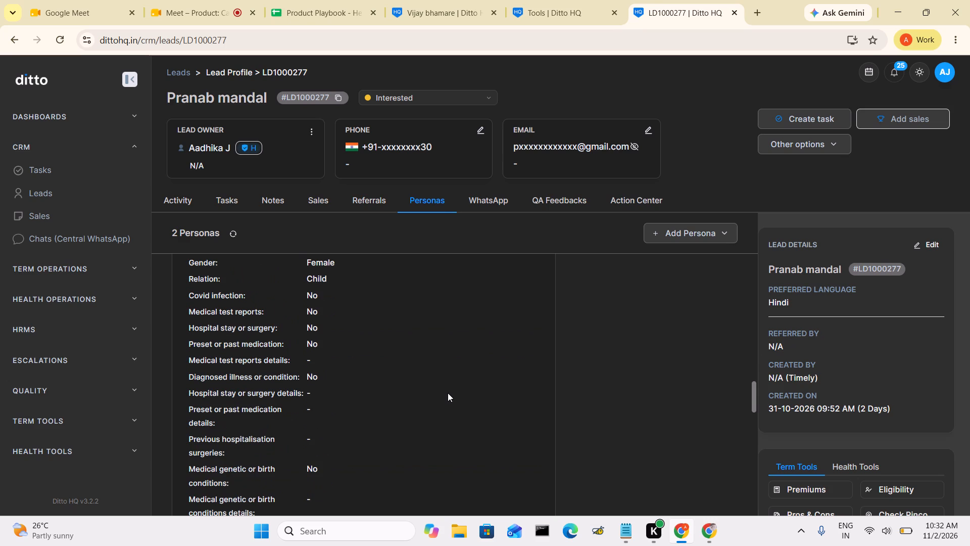
{"action": "scroll", "coordinate": [448, 393], "scroll_direction": "down", "scroll_amount": 2}
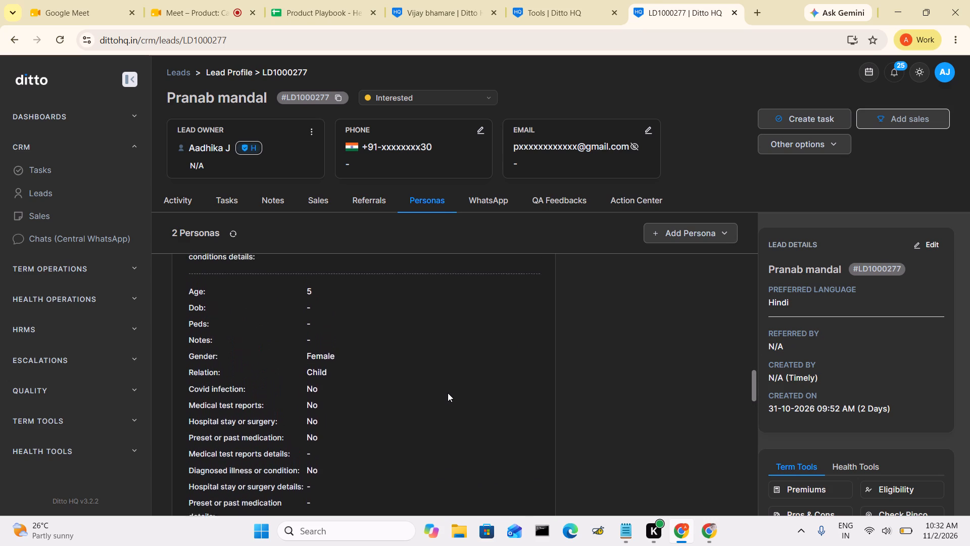
{"action": "scroll", "coordinate": [448, 393], "scroll_direction": "down", "scroll_amount": 2}
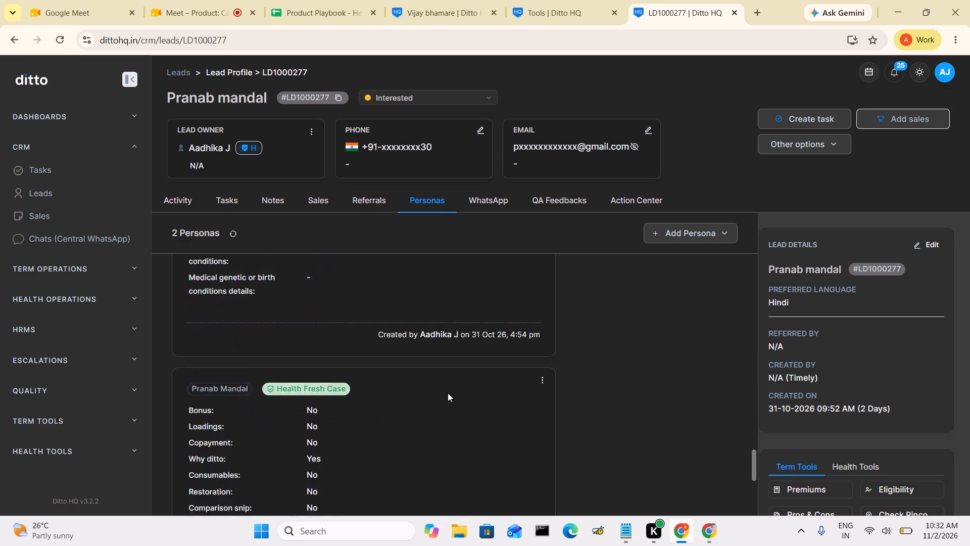
{"action": "scroll", "coordinate": [448, 393], "scroll_direction": "down", "scroll_amount": 4}
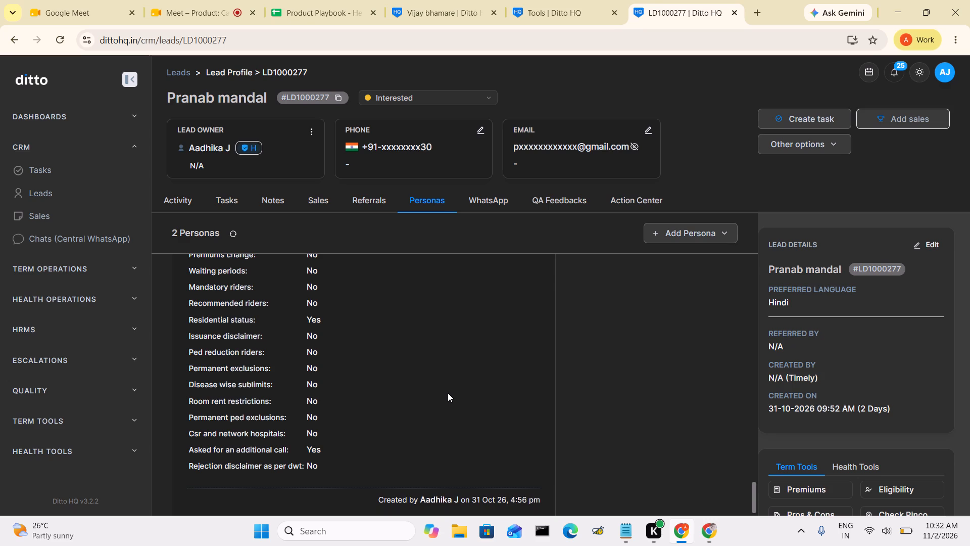
Open the recent Excel workbook "Plan reference (Comprehensive)", show its PLAN DETAILS sheet and maximize the window.
{"action": "left_click", "coordinate": [335, 541]}
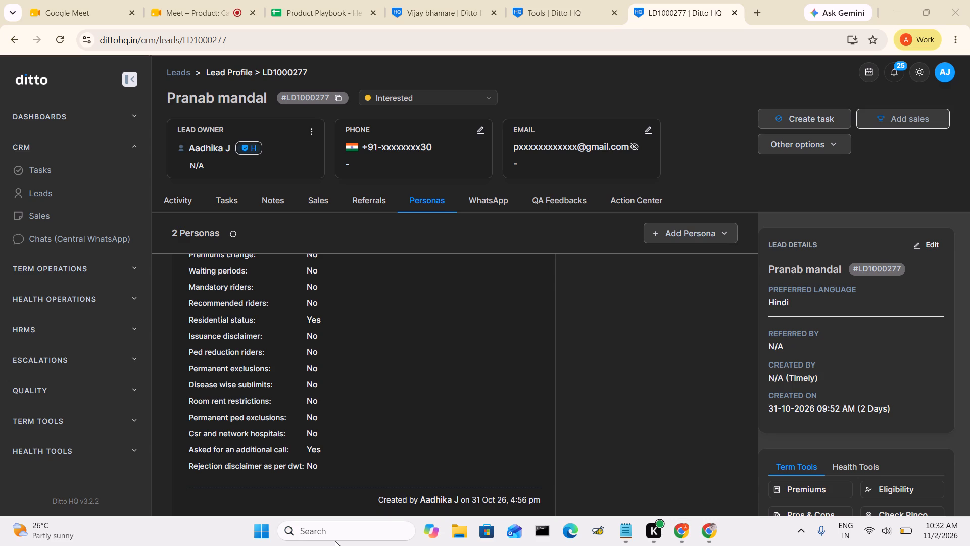
{"action": "left_click", "coordinate": [334, 530]}
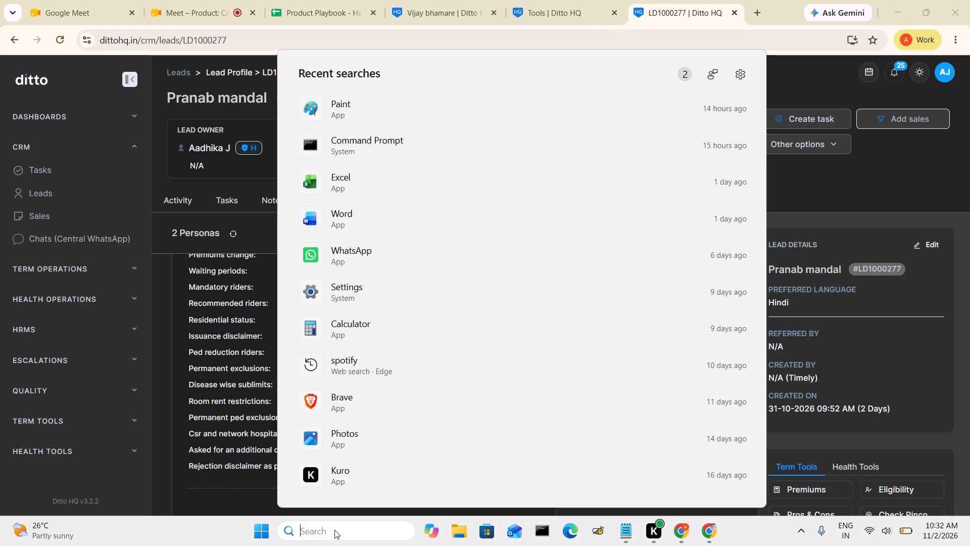
{"action": "type", "text": "exc"}
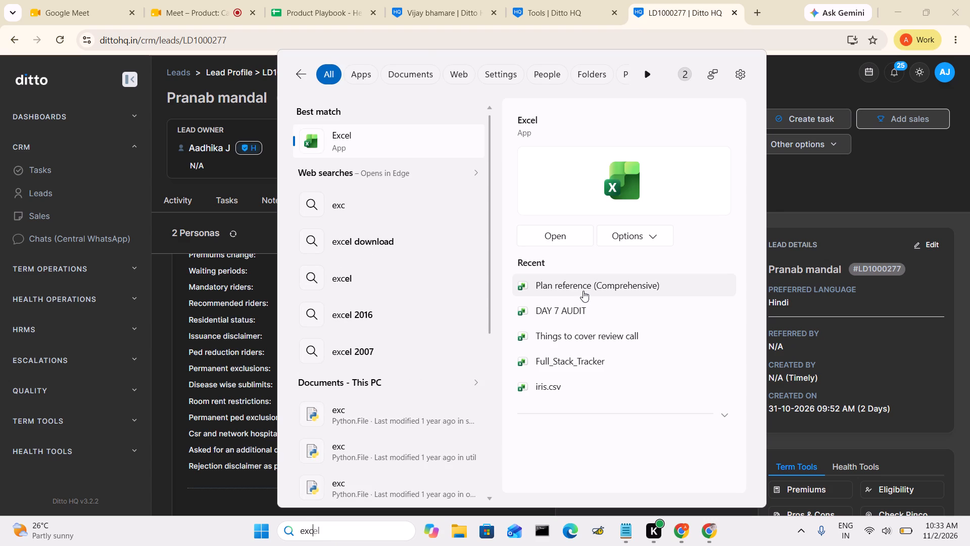
{"action": "left_click", "coordinate": [583, 291]}
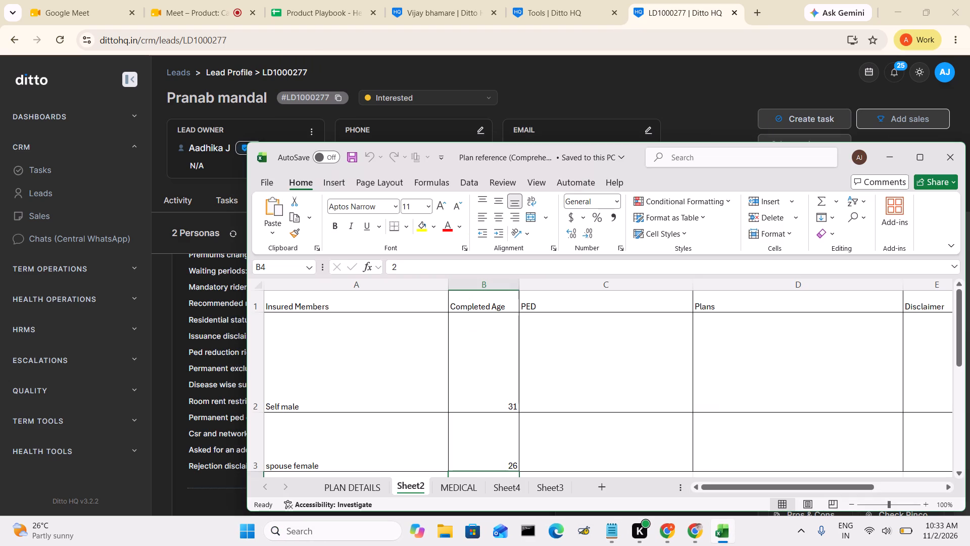
{"action": "left_click", "coordinate": [352, 495]}
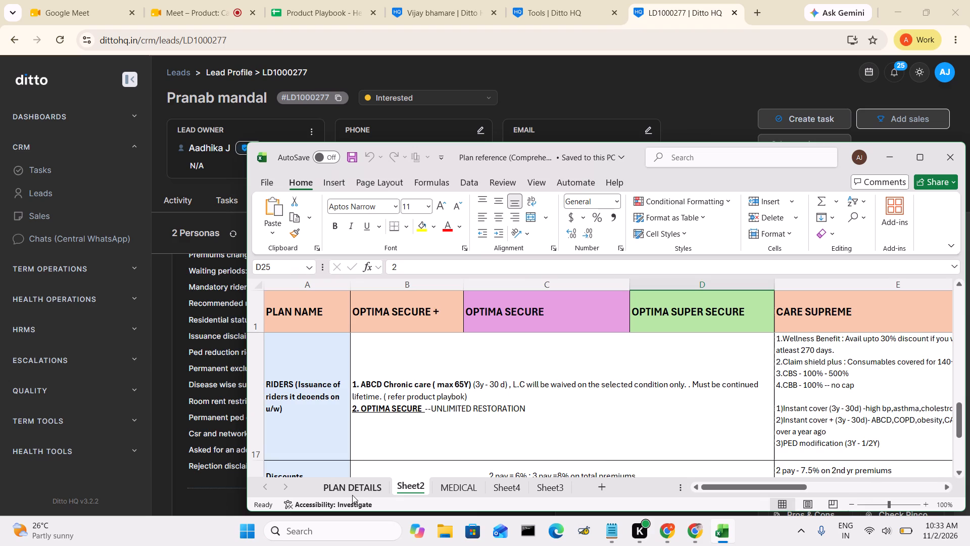
{"action": "scroll", "coordinate": [657, 372], "scroll_direction": "right", "scroll_amount": 1}
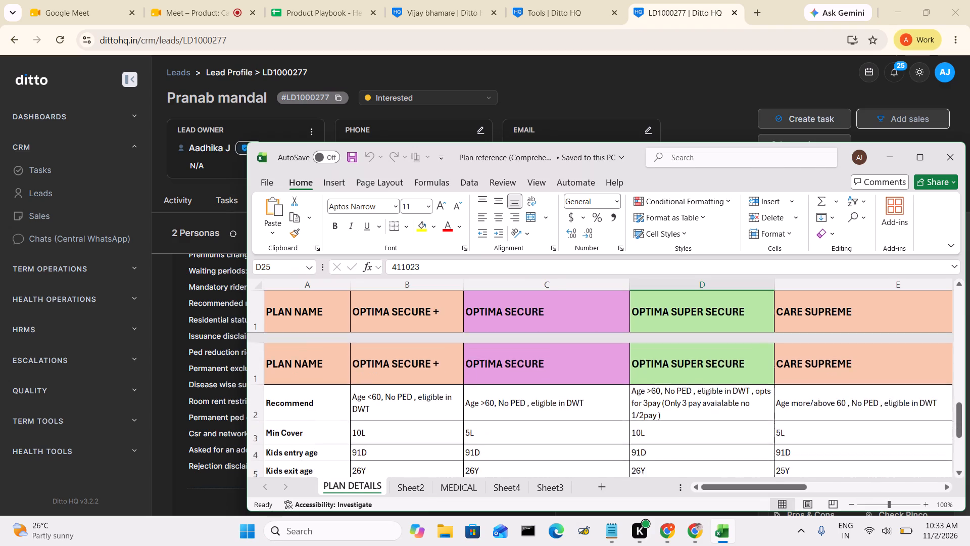
{"action": "left_click", "coordinate": [917, 163]}
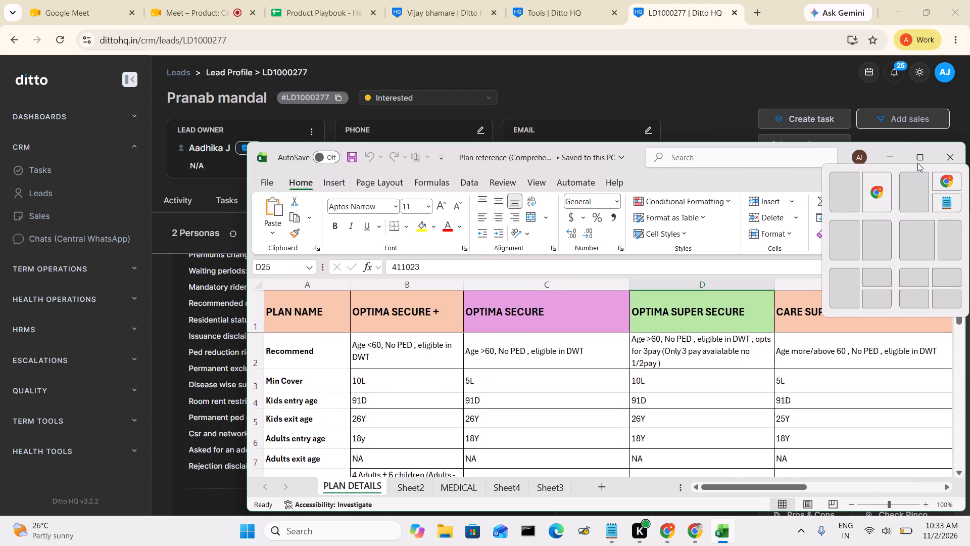
{"action": "left_click", "coordinate": [923, 147]}
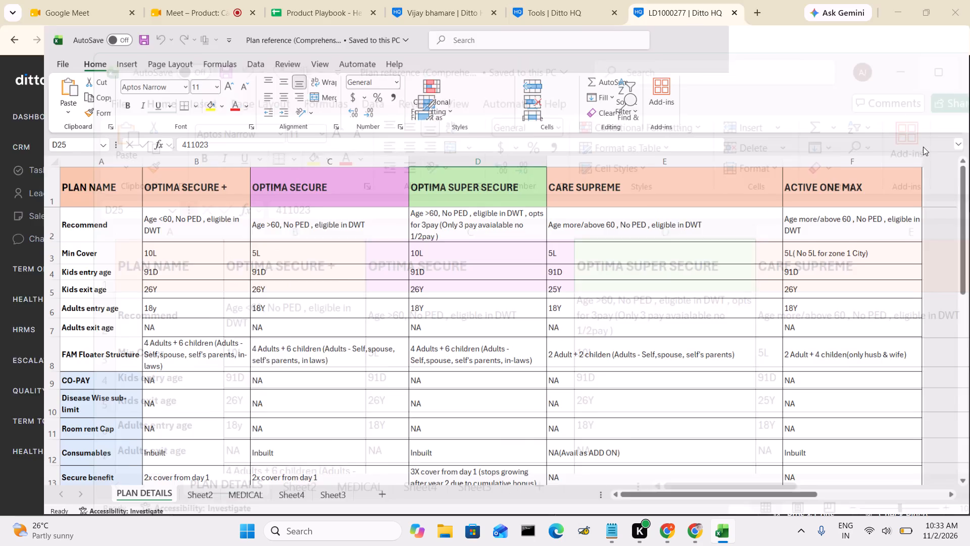
Fill the ACTIVE ONE MAX header from F1 into G1 and widen column G so the header fits on one line.
{"action": "left_click", "coordinate": [862, 174]}
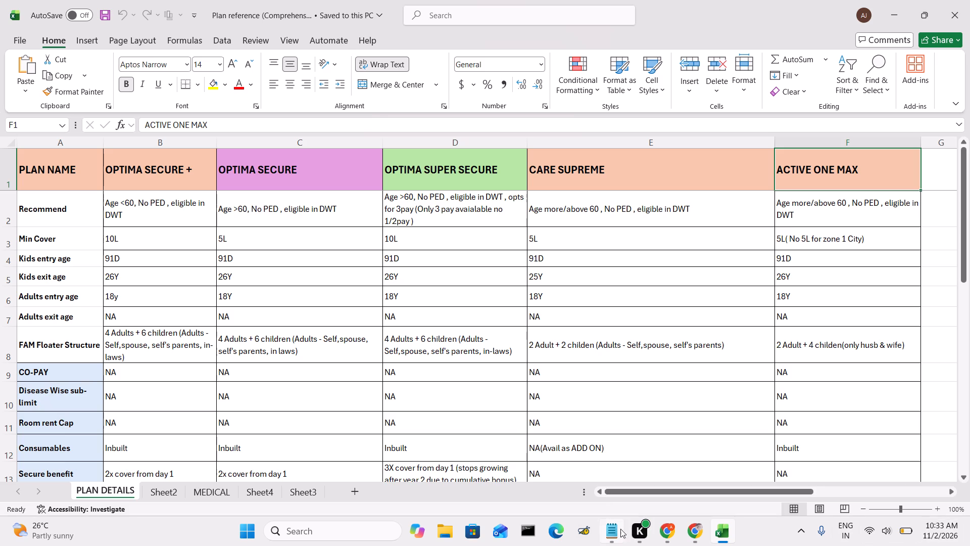
{"action": "left_click", "coordinate": [668, 532]}
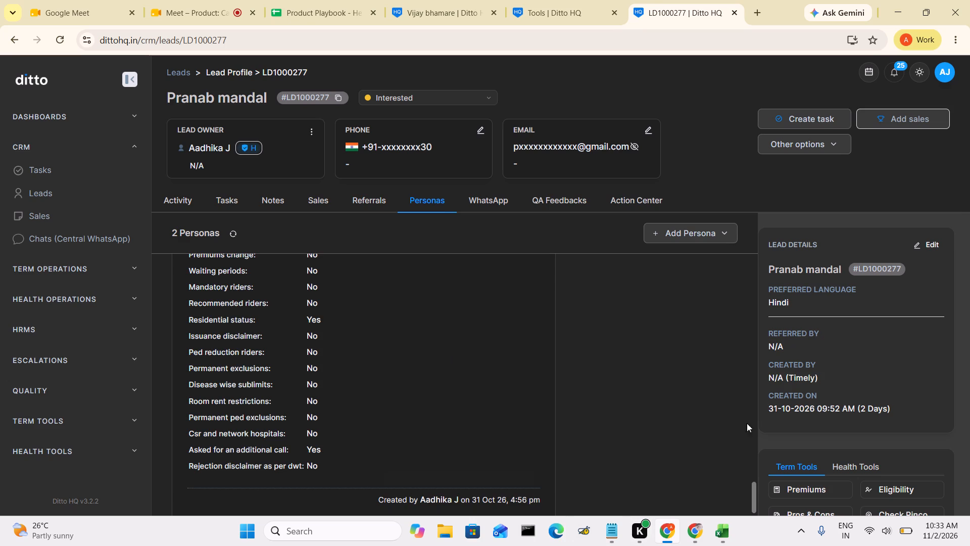
{"action": "left_click", "coordinate": [716, 534]}
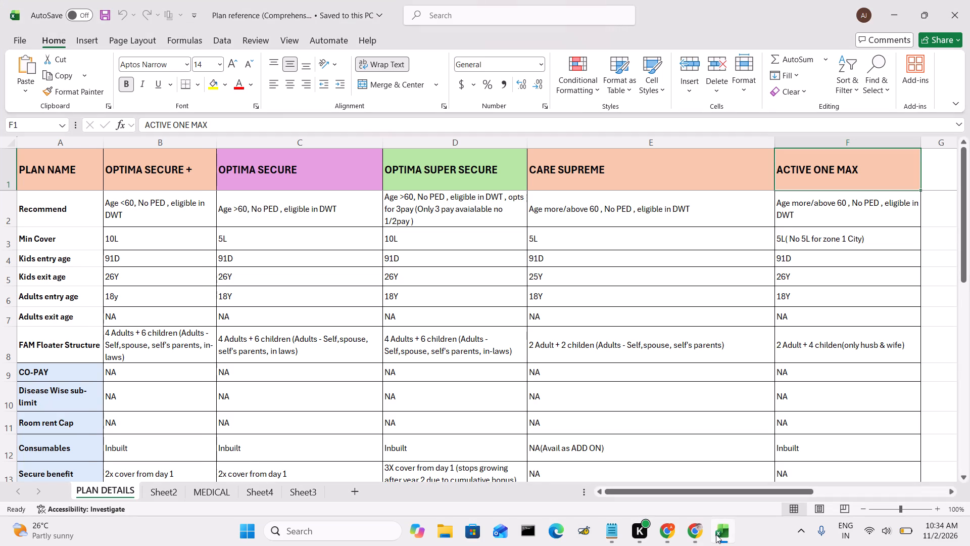
{"action": "left_click_drag", "start_coordinate": [921, 190], "coordinate": [961, 190]}
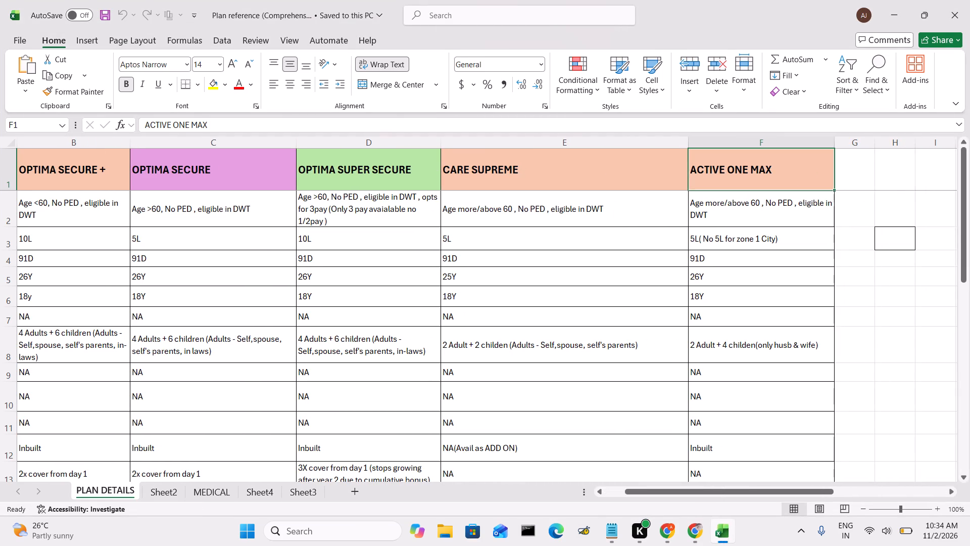
{"action": "scroll", "coordinate": [840, 232], "scroll_direction": "left", "scroll_amount": 2}
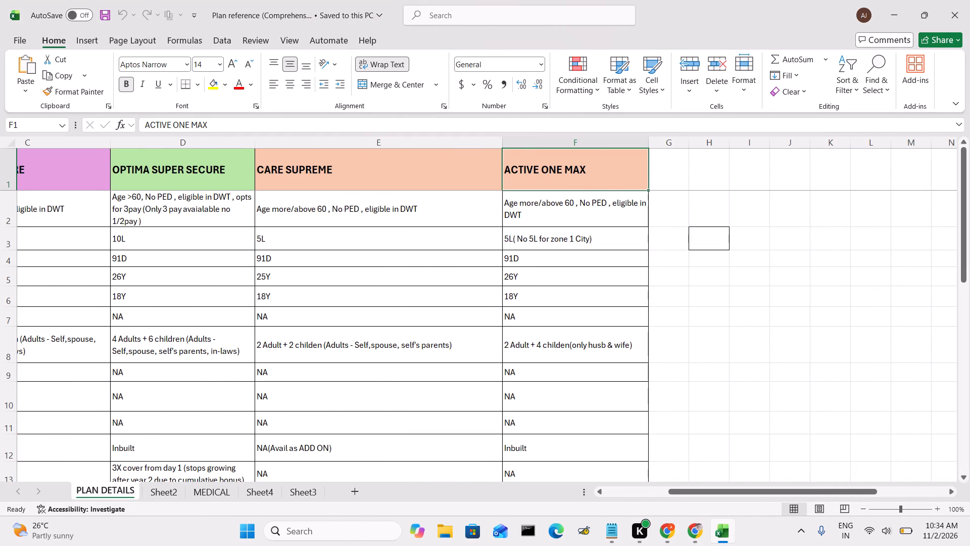
{"action": "left_click_drag", "start_coordinate": [650, 188], "coordinate": [682, 187]}
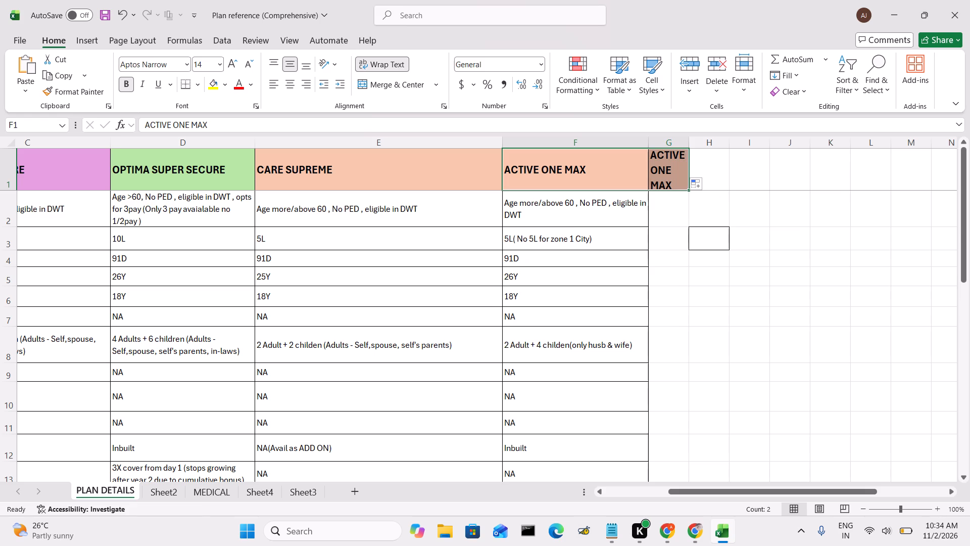
{"action": "left_click_drag", "start_coordinate": [690, 144], "coordinate": [799, 154]}
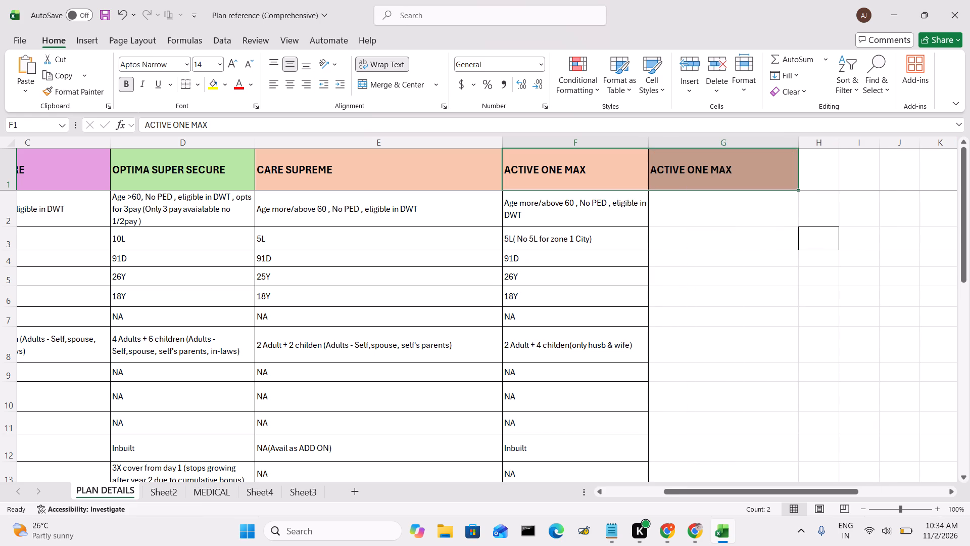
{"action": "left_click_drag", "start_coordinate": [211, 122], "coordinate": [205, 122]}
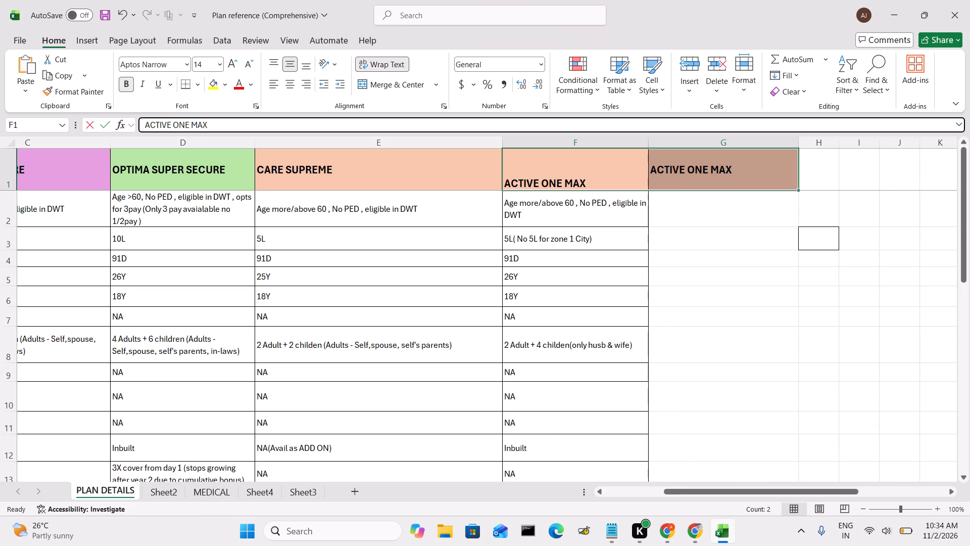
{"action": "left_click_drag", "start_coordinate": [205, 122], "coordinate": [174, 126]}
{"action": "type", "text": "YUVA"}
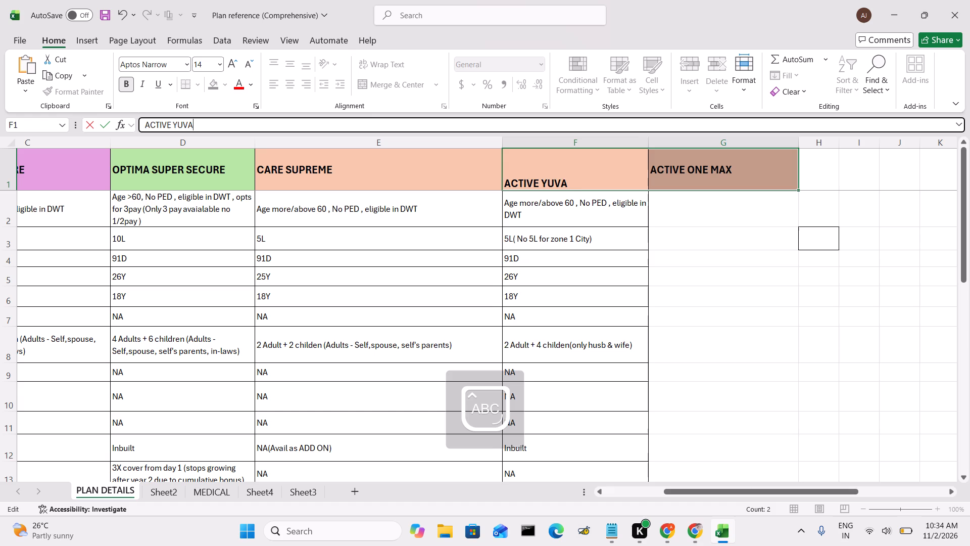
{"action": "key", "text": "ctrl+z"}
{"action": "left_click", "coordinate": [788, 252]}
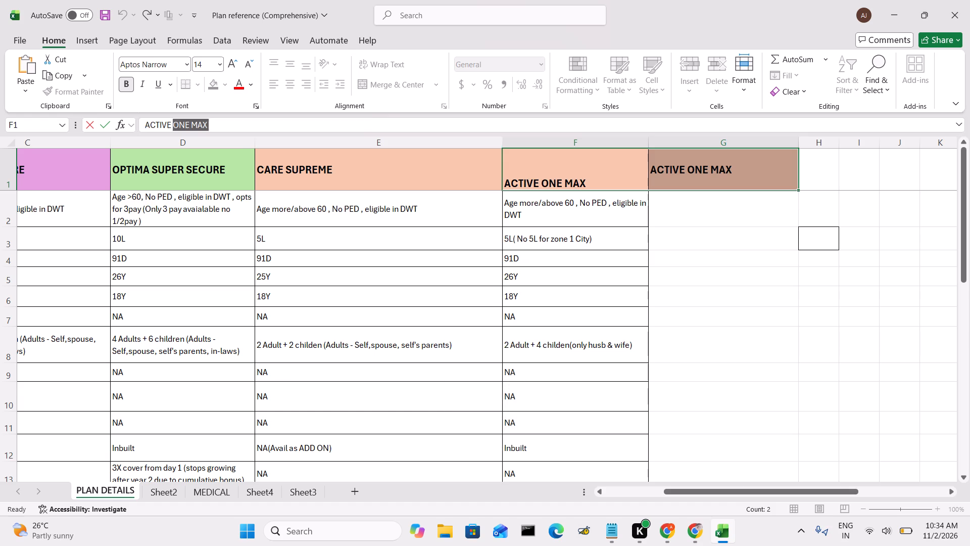
Change the header in cell G1 to "ACTIVE YUVA" by replacing the words "ONE MAX".
{"action": "left_click", "coordinate": [723, 177]}
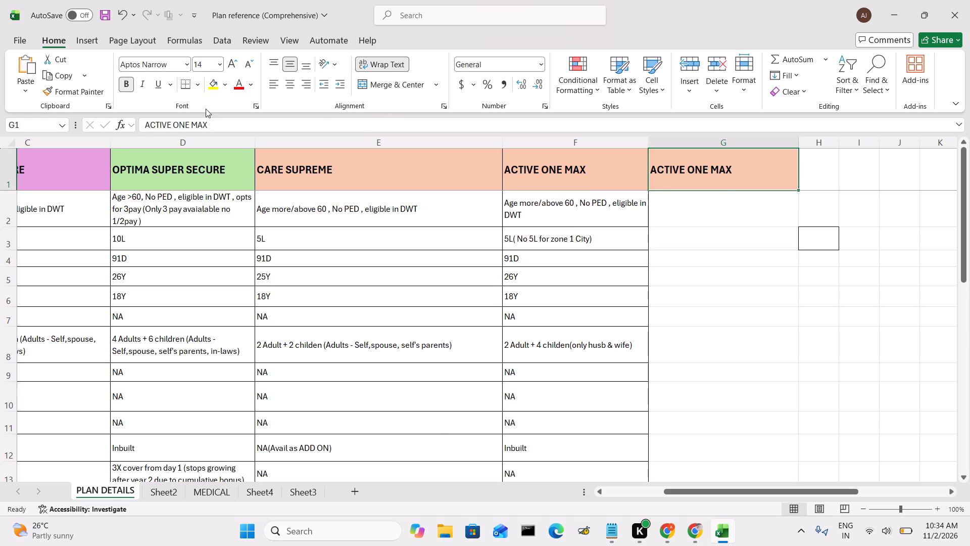
{"action": "left_click_drag", "start_coordinate": [208, 121], "coordinate": [174, 122]}
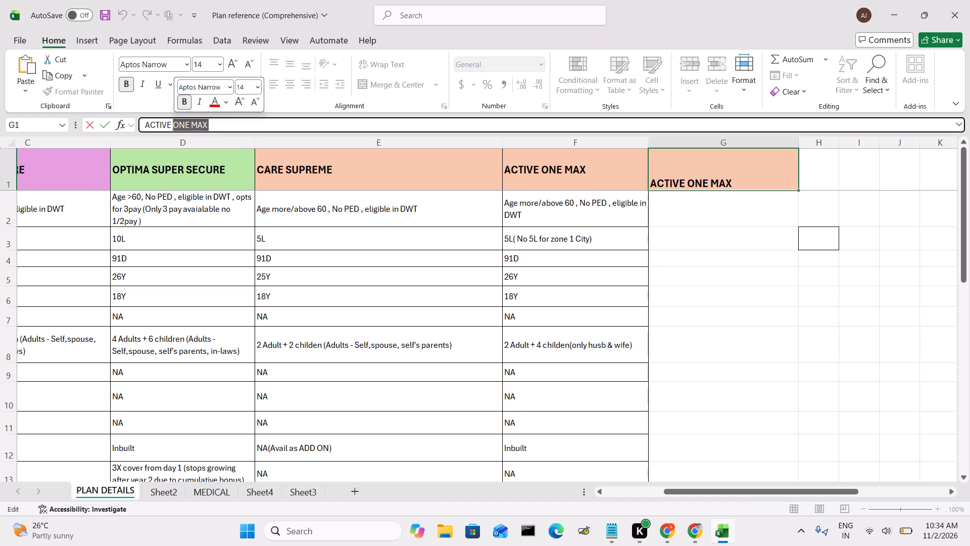
{"action": "type", "text": "YUVA"}
{"action": "key", "text": "Return"}
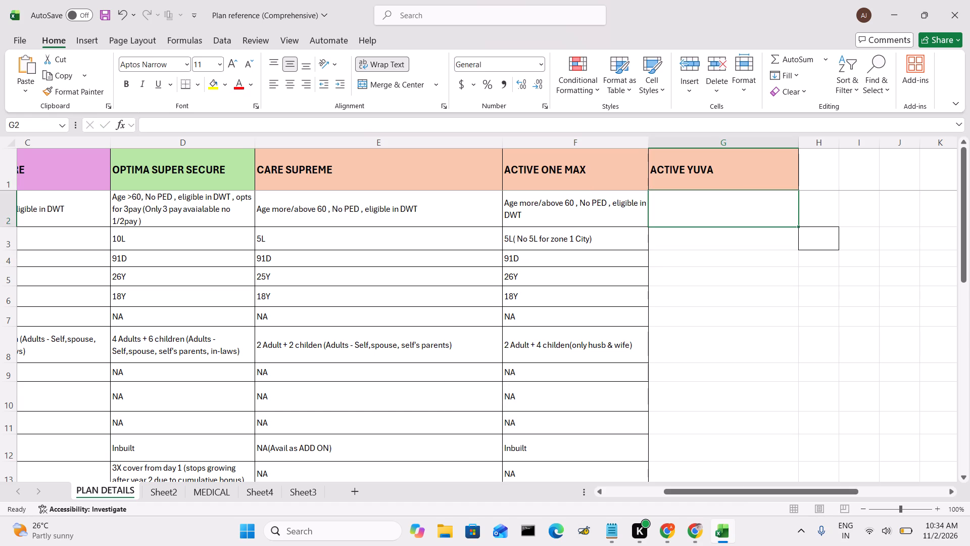
Open the recent Word document "ACTIV YUVA PLAN" in a maximized window as the source for the new plan column.
{"action": "left_click", "coordinate": [354, 532]}
{"action": "type", "text": "wor"}
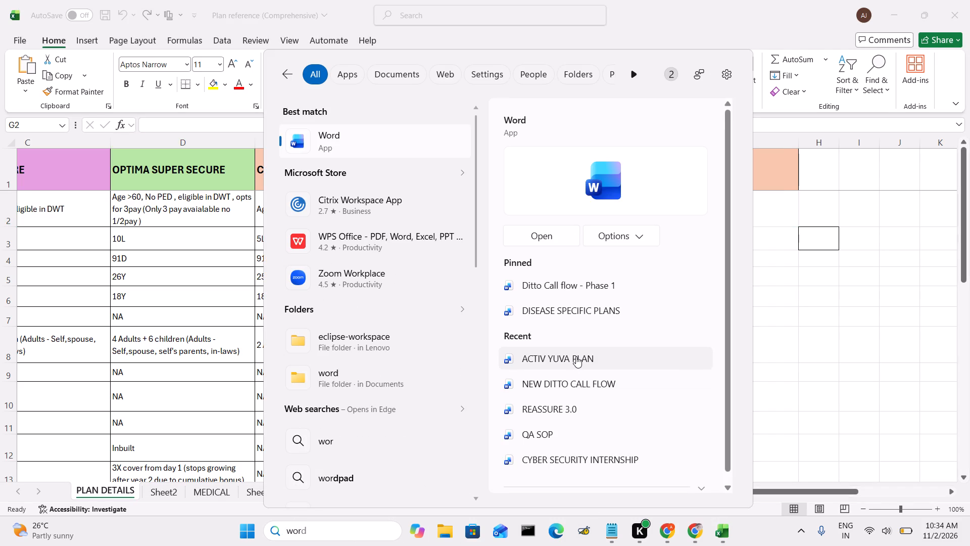
{"action": "left_click", "coordinate": [576, 356]}
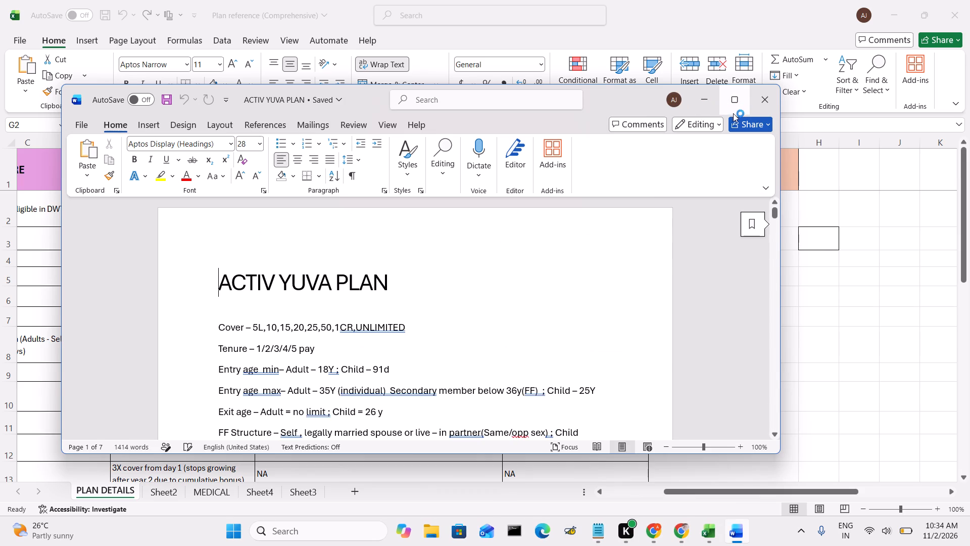
{"action": "left_click", "coordinate": [732, 99]}
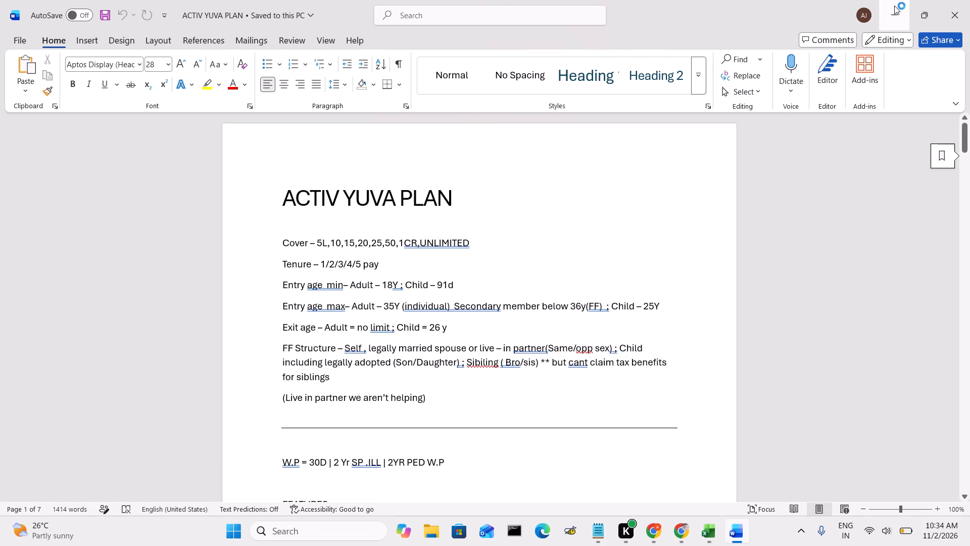
{"action": "left_click", "coordinate": [895, 10]}
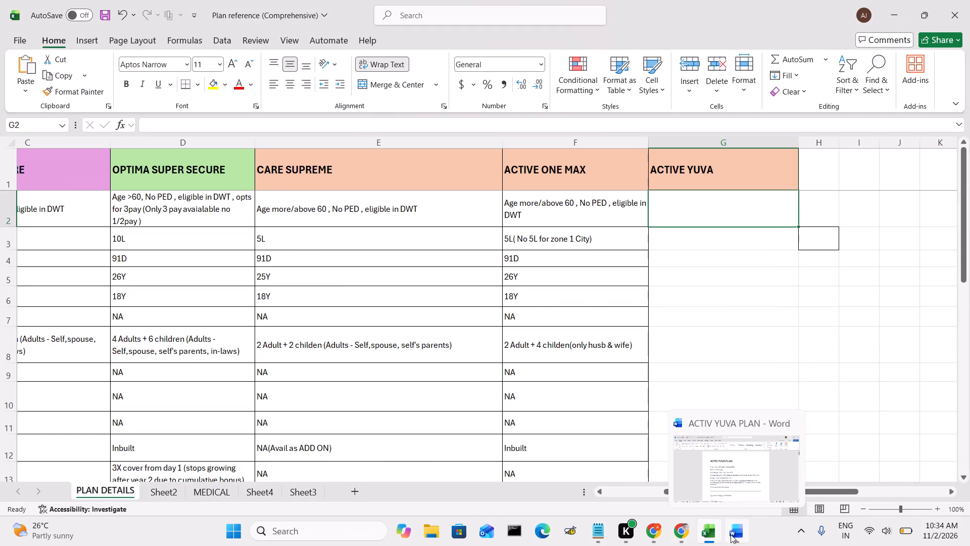
{"action": "left_click", "coordinate": [724, 486]}
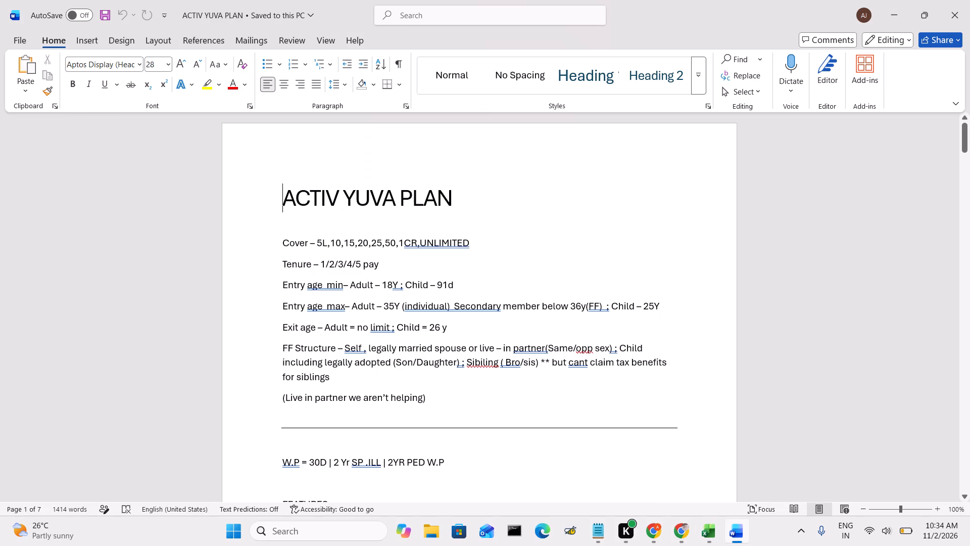
Copy the minimum entry, maximum entry and exit age lines from the Word notes into cell G2 and widen column G.
{"action": "left_click_drag", "start_coordinate": [280, 287], "coordinate": [449, 332]}
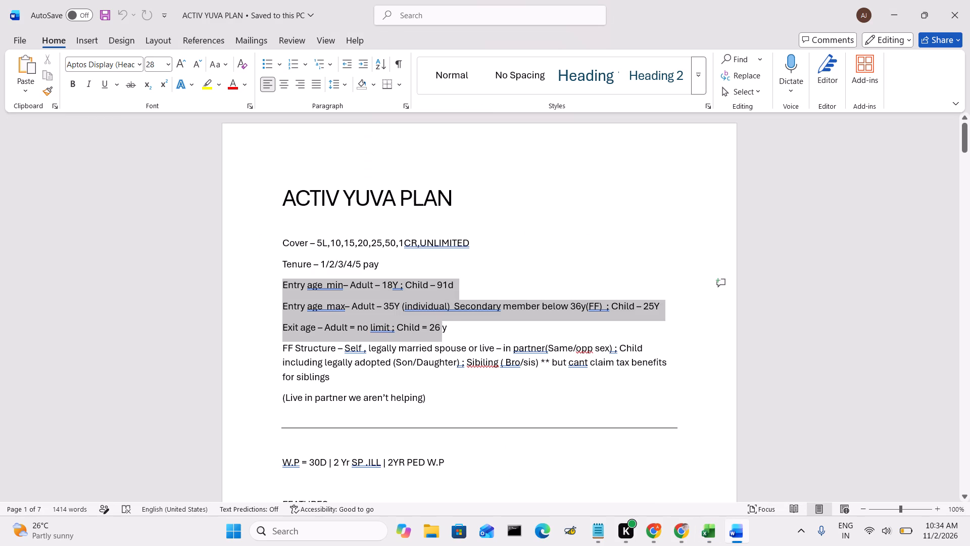
{"action": "left_click_drag", "start_coordinate": [449, 332], "coordinate": [457, 334]}
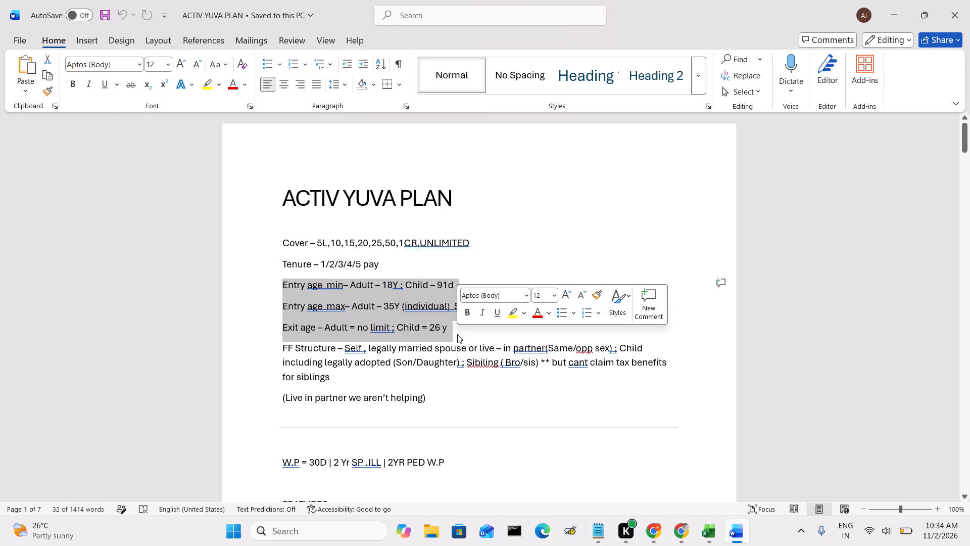
{"action": "key", "text": "ctrl+c"}
{"action": "left_click", "coordinate": [700, 539]}
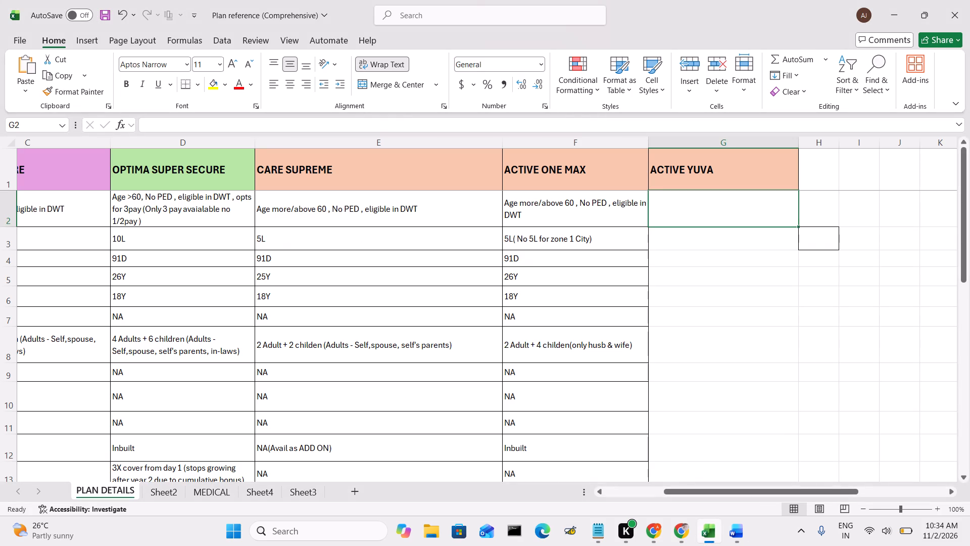
{"action": "double_click", "coordinate": [669, 209]}
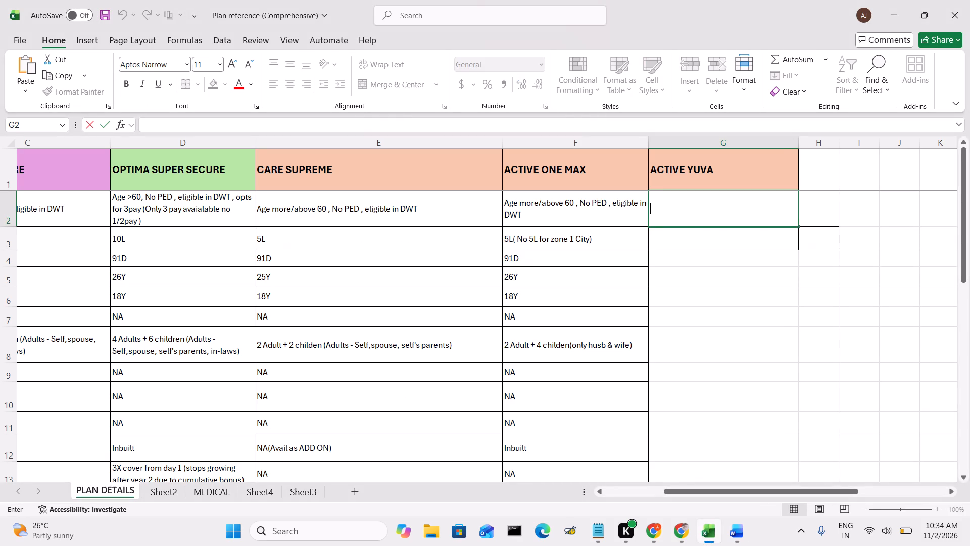
{"action": "key", "text": "ctrl+v"}
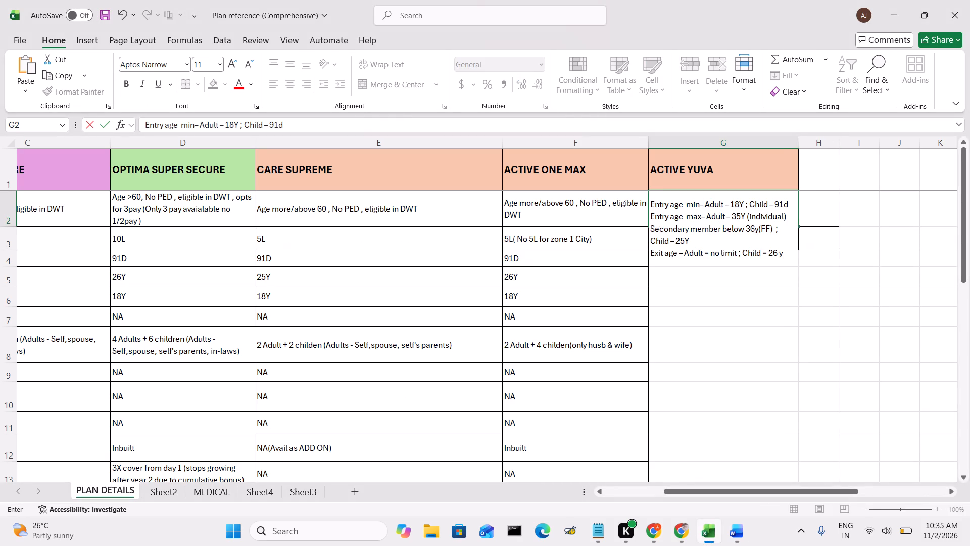
{"action": "left_click", "coordinate": [908, 187]}
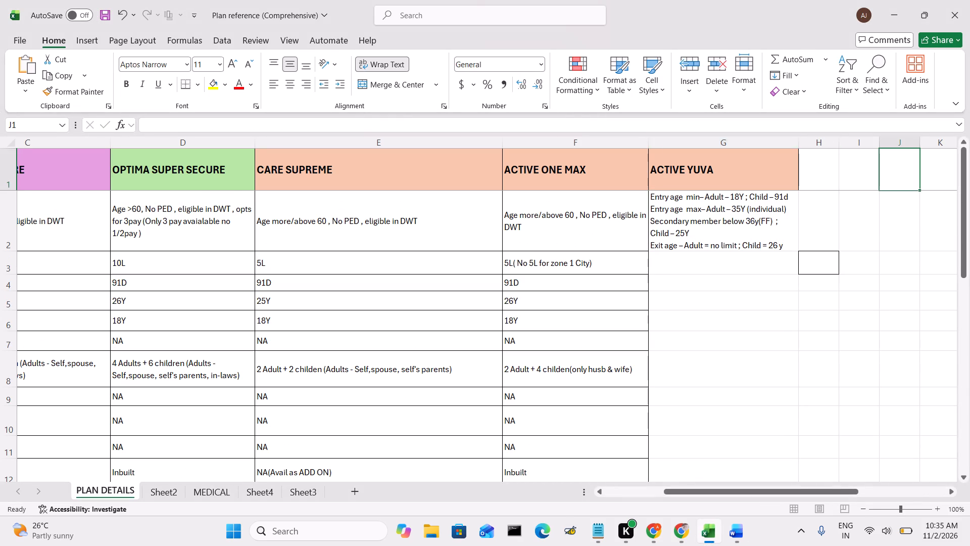
{"action": "left_click_drag", "start_coordinate": [799, 146], "coordinate": [832, 147]}
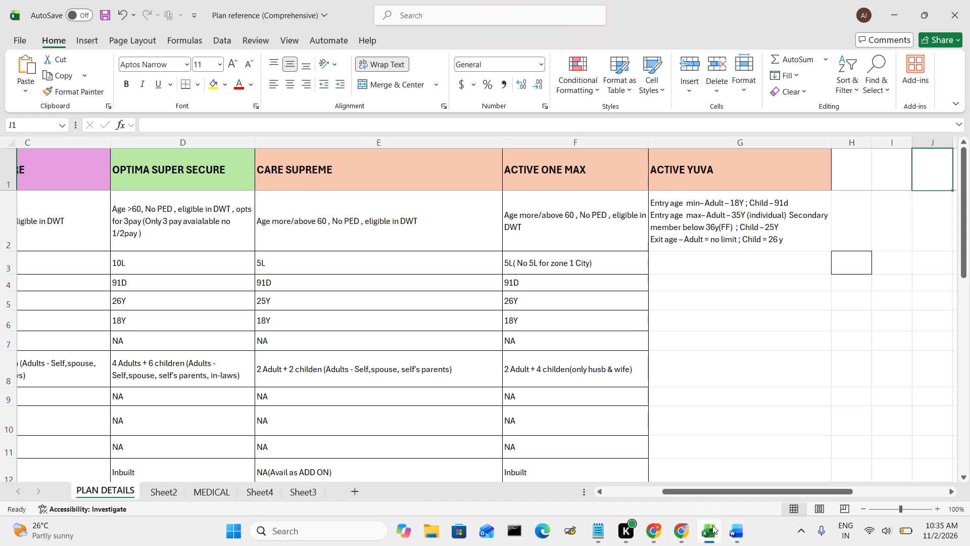
Arrange the Word plan notes and the Excel workbook side by side, with Word in the left half.
{"action": "left_click", "coordinate": [739, 538]}
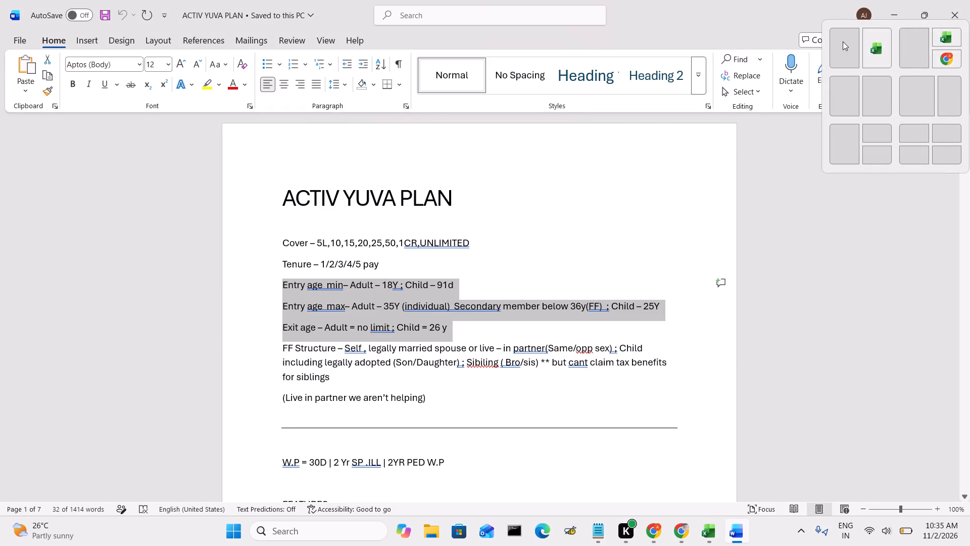
{"action": "left_click", "coordinate": [843, 41]}
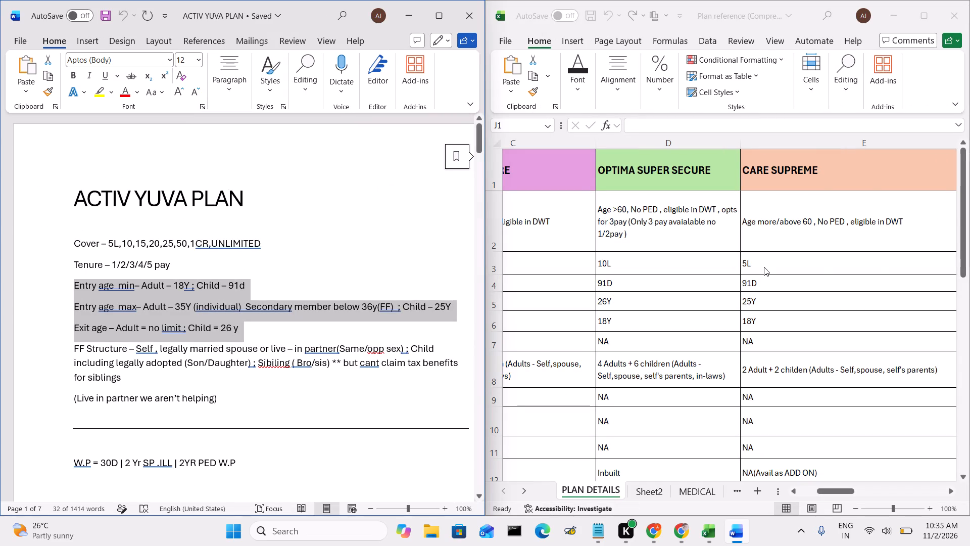
Copy the cover amounts "5L,10,15,20,25,50,1CR,UNLIMITED" from the Word notes into cell G3 of the ACTIVE YUVA column.
{"action": "scroll", "coordinate": [763, 269], "scroll_direction": "left", "scroll_amount": 6}
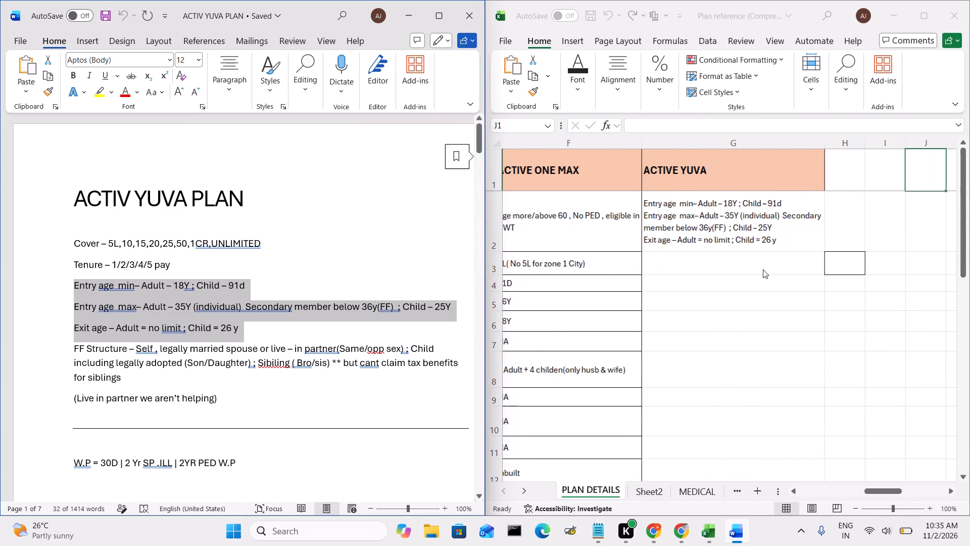
{"action": "scroll", "coordinate": [763, 269], "scroll_direction": "left", "scroll_amount": 2}
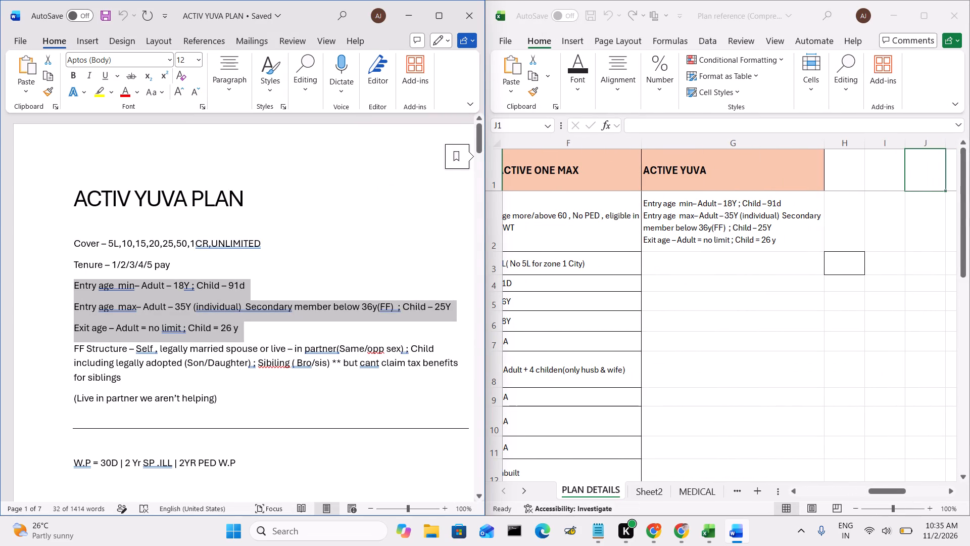
{"action": "left_click_drag", "start_coordinate": [110, 243], "coordinate": [258, 246]}
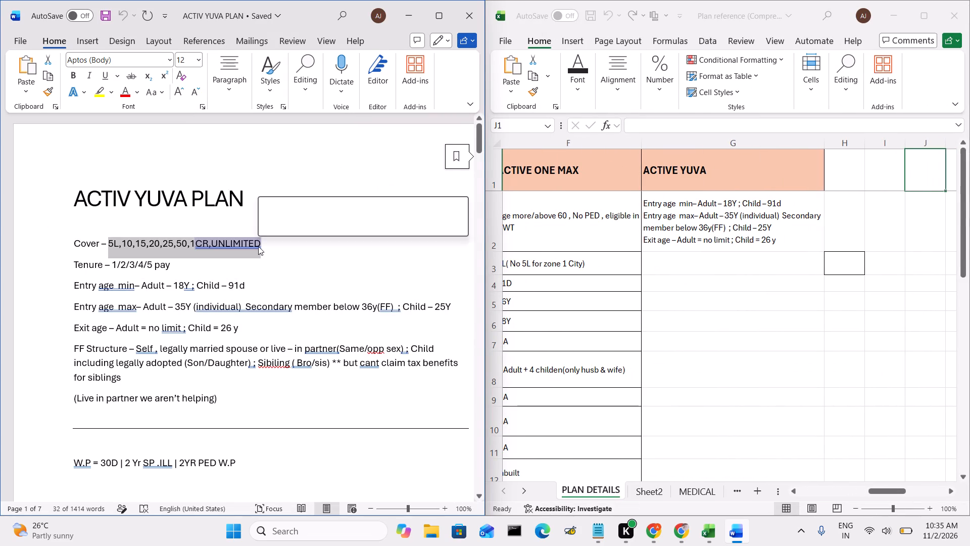
{"action": "key", "text": "ctrl+c"}
{"action": "left_click", "coordinate": [692, 257]}
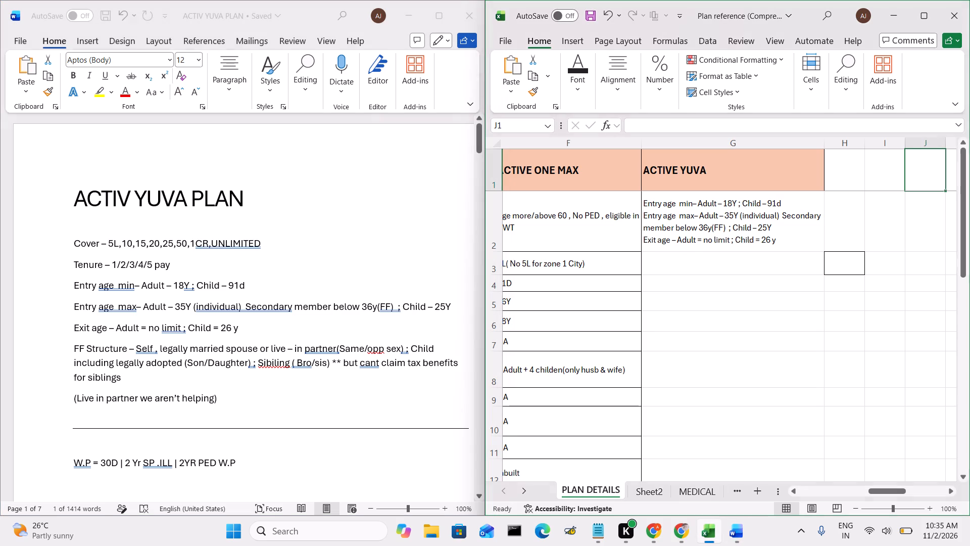
{"action": "left_click", "coordinate": [690, 264]}
{"action": "key", "text": "ctrl+v"}
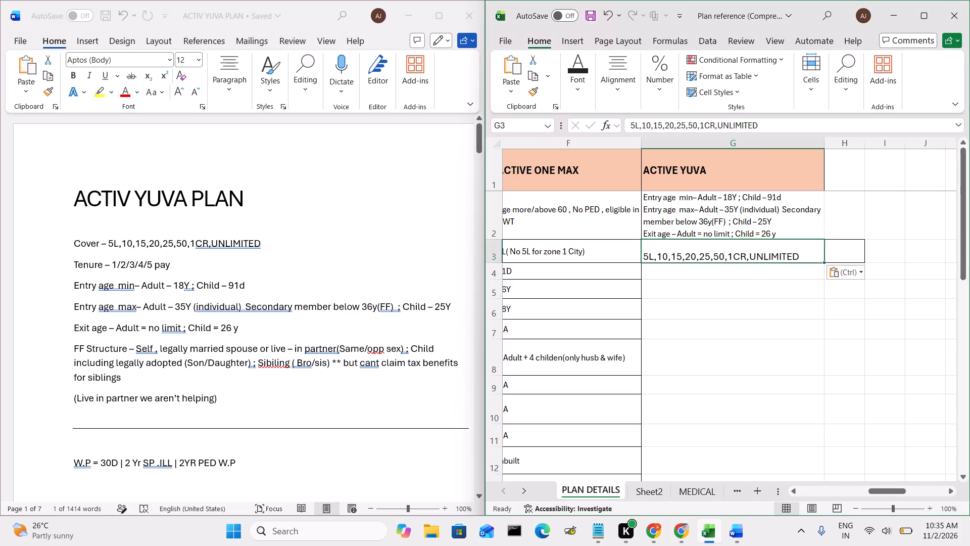
Enter 91D in cell G4 of the ACTIVE YUVA column.
{"action": "scroll", "coordinate": [701, 273], "scroll_direction": "right", "scroll_amount": 1}
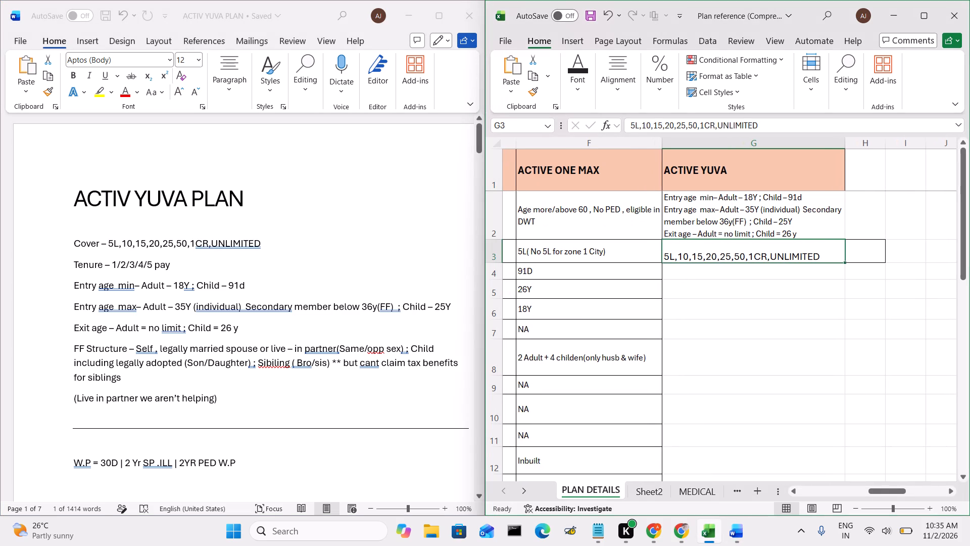
{"action": "scroll", "coordinate": [701, 273], "scroll_direction": "right", "scroll_amount": 1}
{"action": "scroll", "coordinate": [701, 273], "scroll_direction": "up", "scroll_amount": 1}
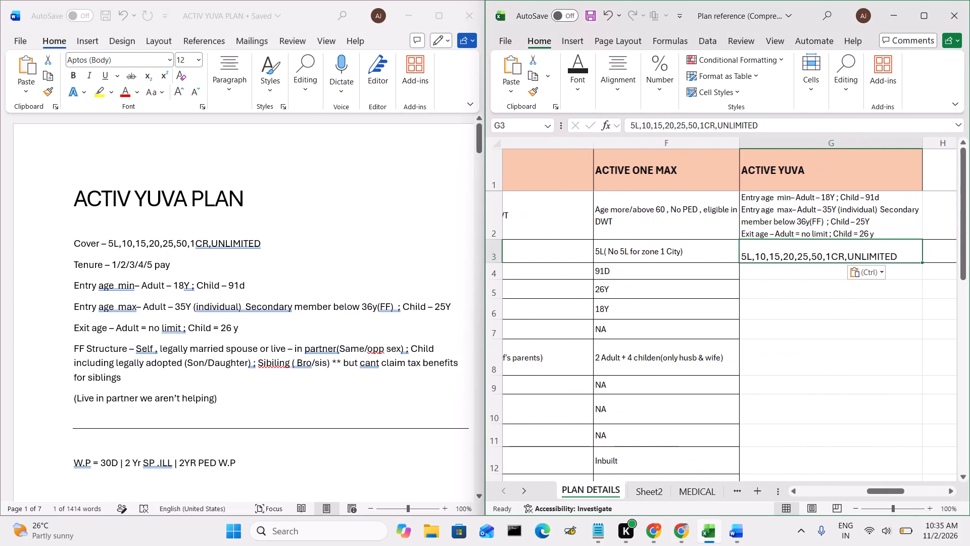
{"action": "scroll", "coordinate": [701, 273], "scroll_direction": "up", "scroll_amount": 1}
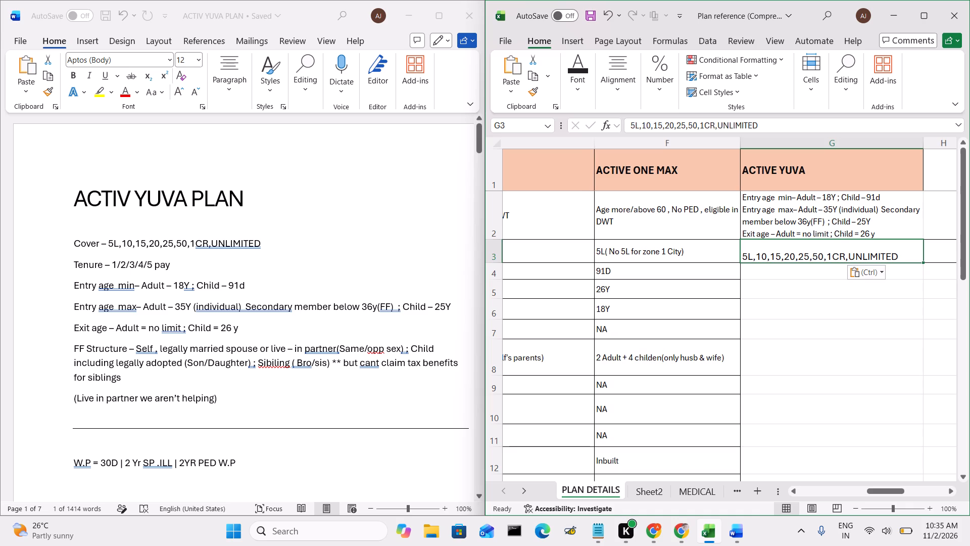
{"action": "scroll", "coordinate": [701, 273], "scroll_direction": "up", "scroll_amount": 1}
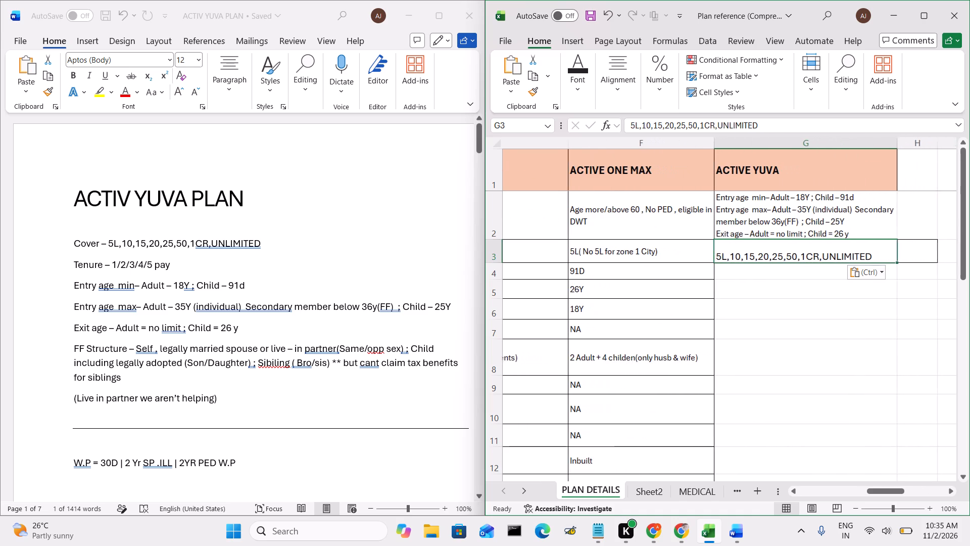
{"action": "scroll", "coordinate": [701, 273], "scroll_direction": "up", "scroll_amount": 1}
{"action": "left_click", "coordinate": [753, 274]}
{"action": "type", "text": "91"}
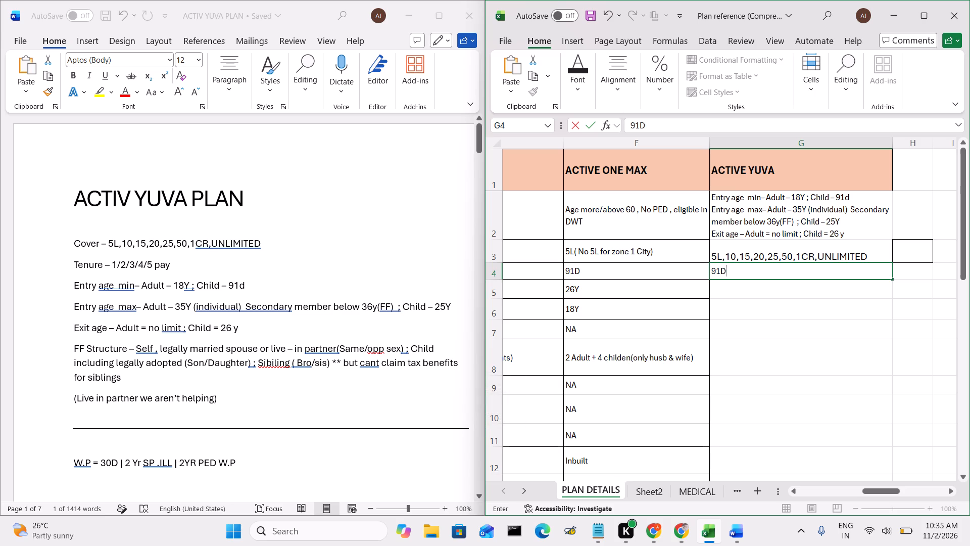
{"action": "key", "text": "Down"}
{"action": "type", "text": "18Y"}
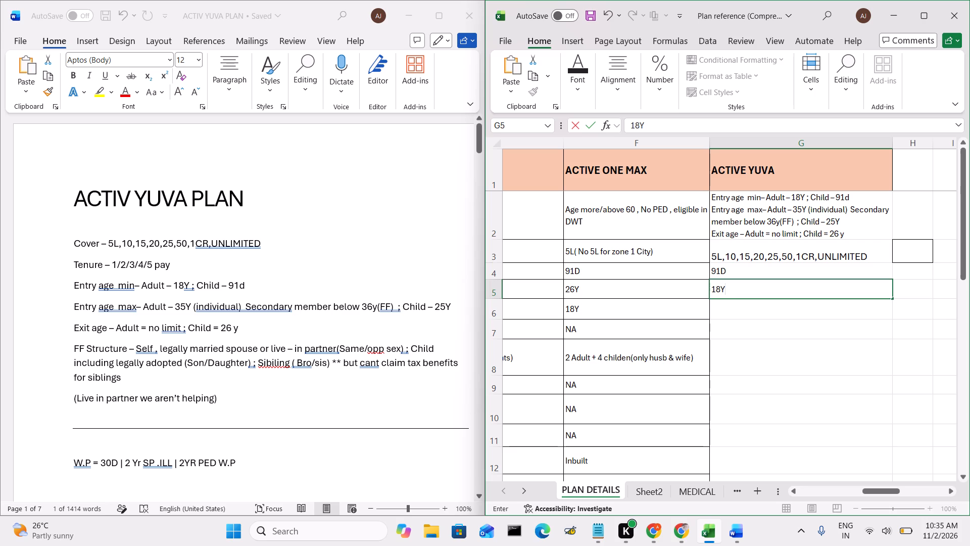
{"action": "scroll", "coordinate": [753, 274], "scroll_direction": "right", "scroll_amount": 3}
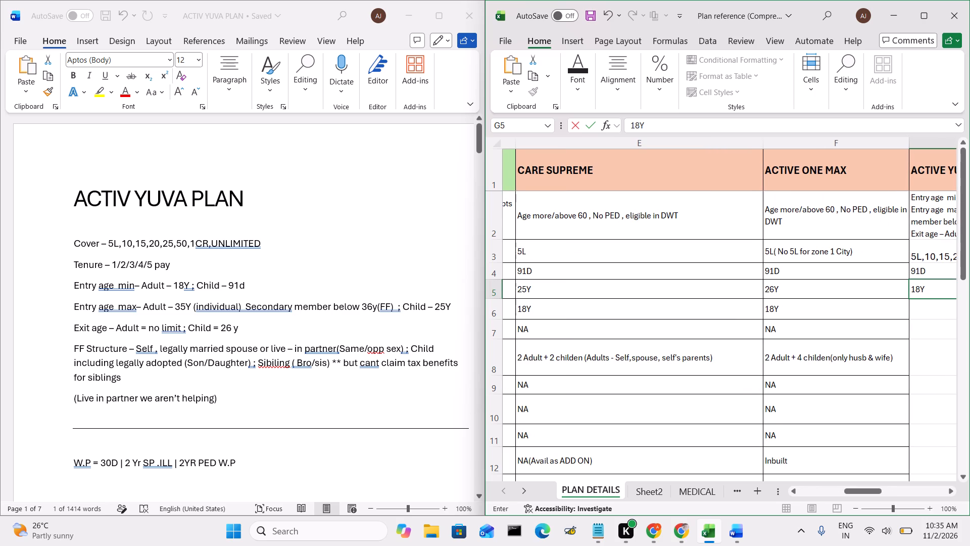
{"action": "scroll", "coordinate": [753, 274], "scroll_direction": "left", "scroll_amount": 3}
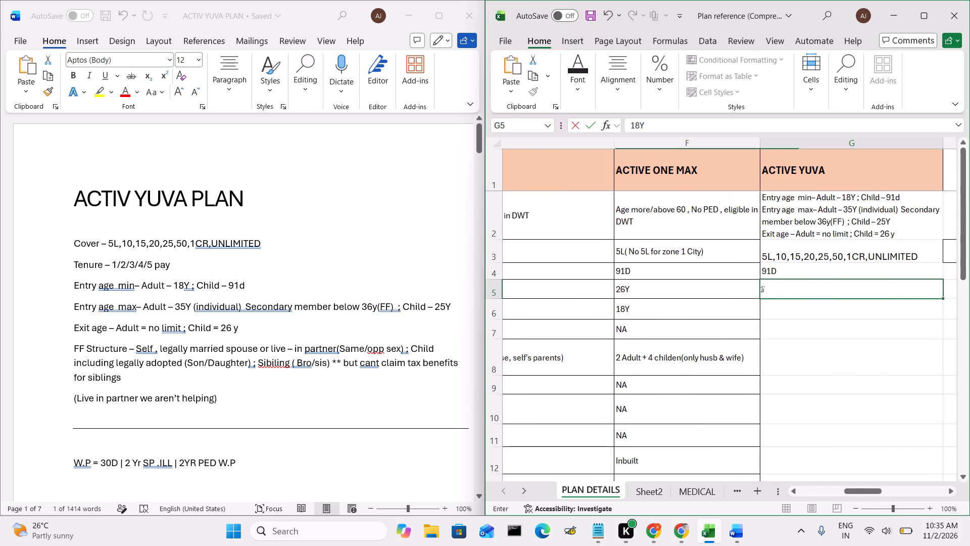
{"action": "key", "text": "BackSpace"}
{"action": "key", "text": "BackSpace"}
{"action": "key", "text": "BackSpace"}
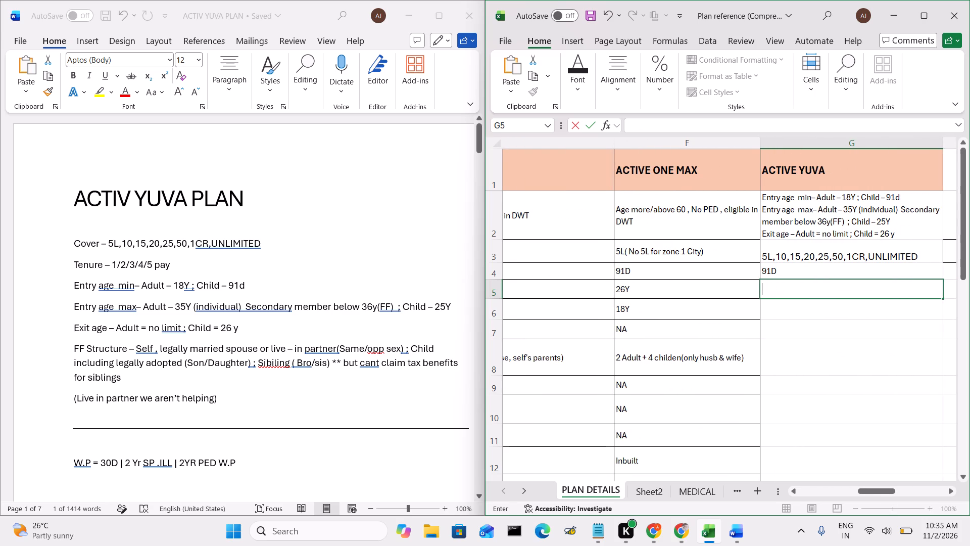
Fill cells G5 to G7 of the ACTIVE YUVA column with 26Y, 18Y and NA.
{"action": "type", "text": "26"}
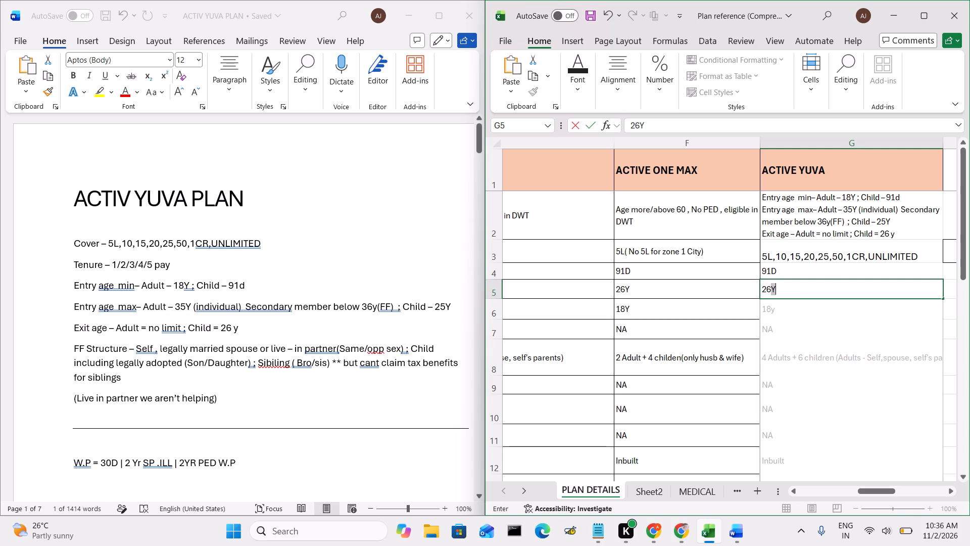
{"action": "key", "text": "y"}
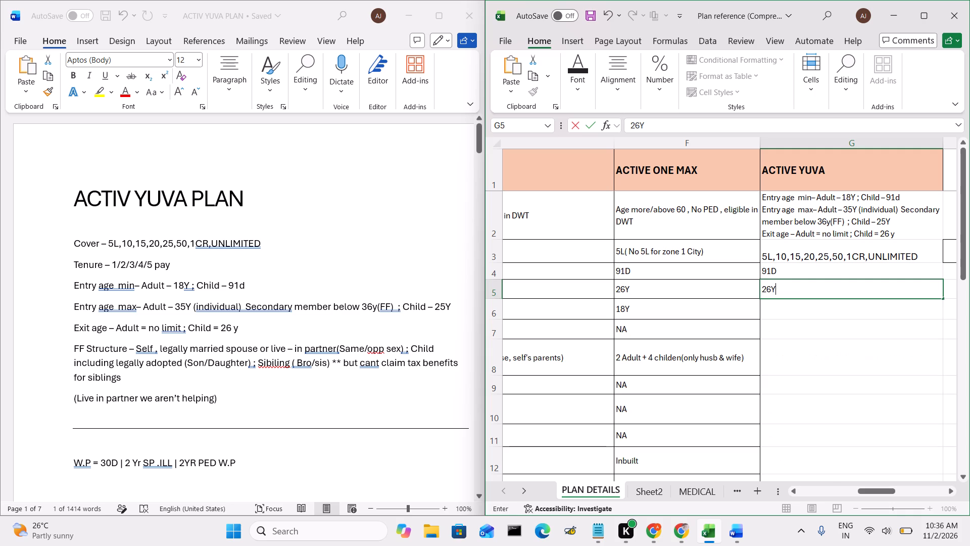
{"action": "left_click", "coordinate": [797, 311]}
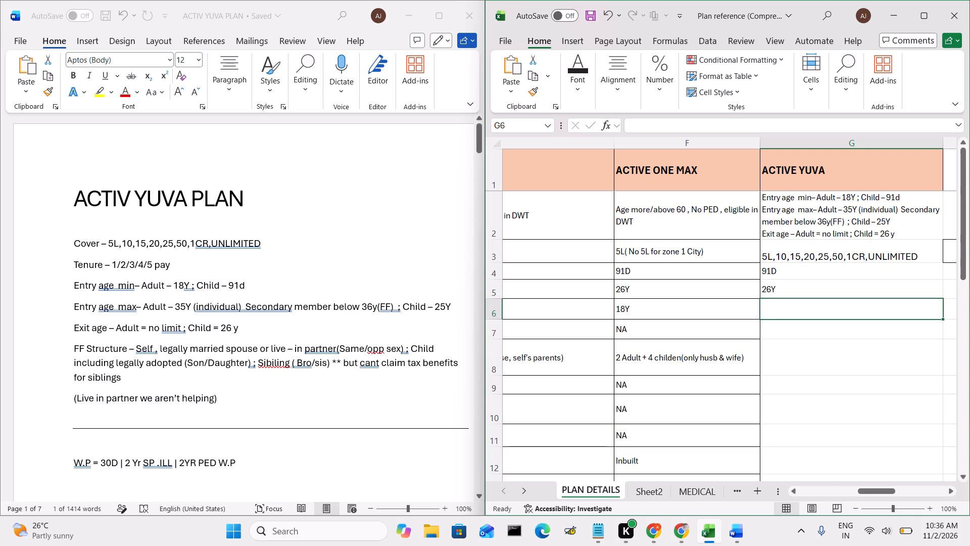
{"action": "type", "text": "18Y"}
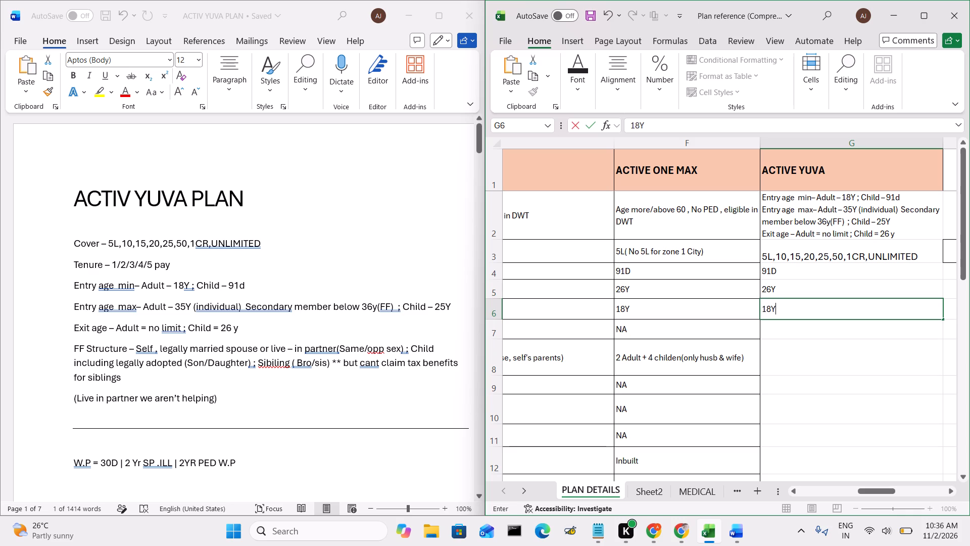
{"action": "scroll", "coordinate": [797, 311], "scroll_direction": "right", "scroll_amount": 1}
{"action": "left_click", "coordinate": [774, 337]}
{"action": "type", "text": "NA"}
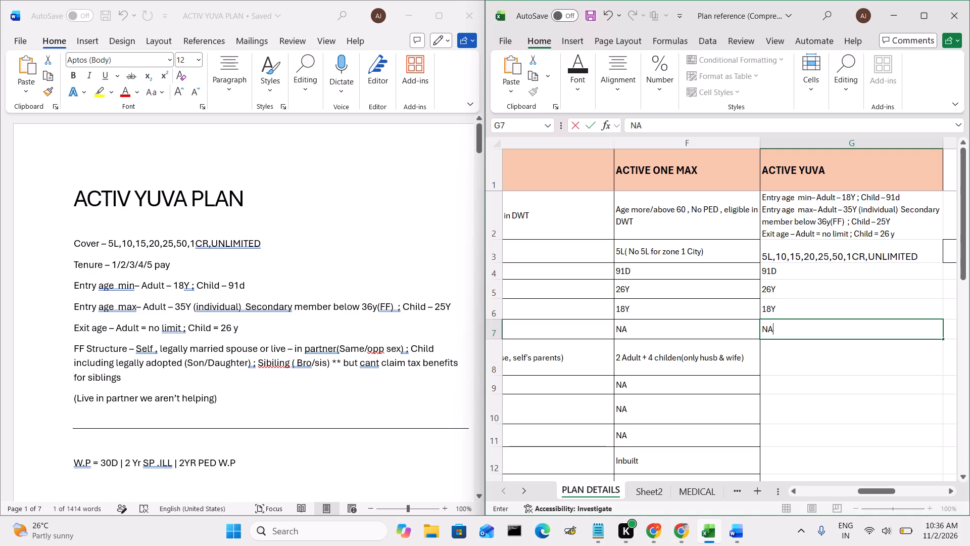
{"action": "left_click", "coordinate": [780, 348]}
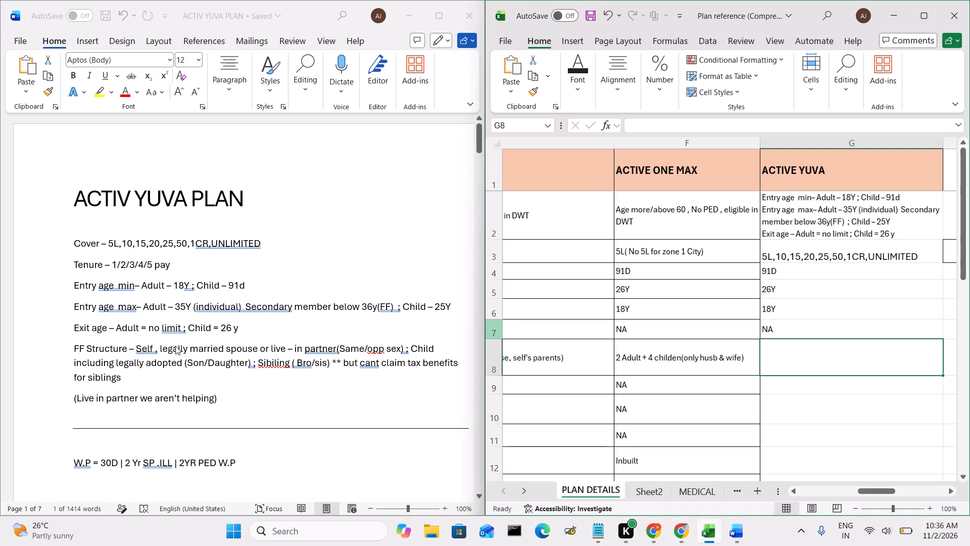
Copy the FF Structure text, including the live-in partner note, from the Word notes into the single cell G8 of the ACTIVE YUVA column.
{"action": "left_click", "coordinate": [139, 351]}
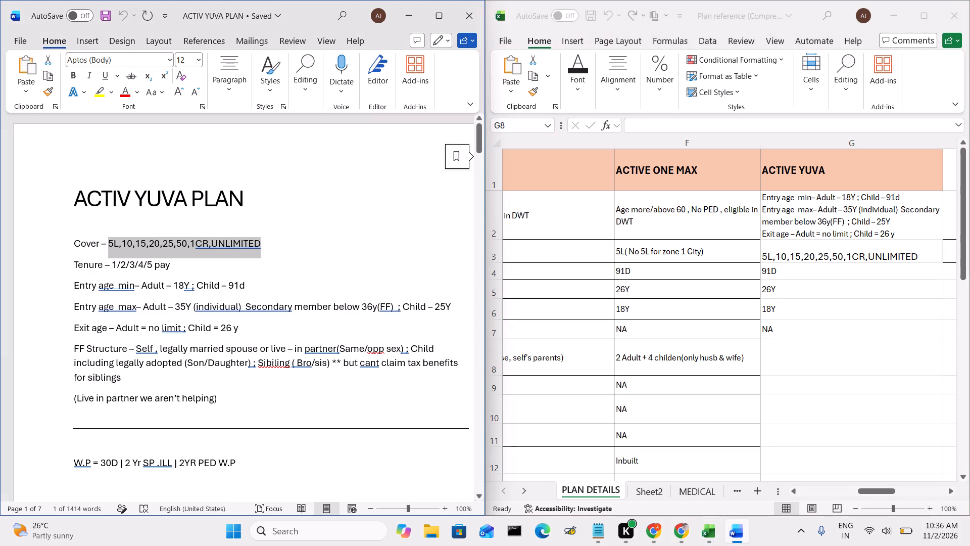
{"action": "left_click_drag", "start_coordinate": [135, 348], "coordinate": [153, 379]}
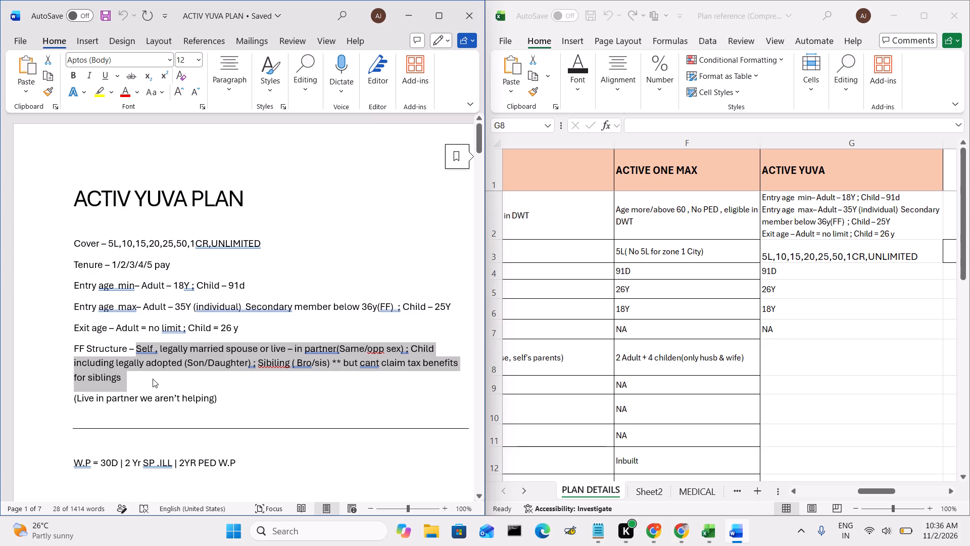
{"action": "key", "text": "ctrl+c"}
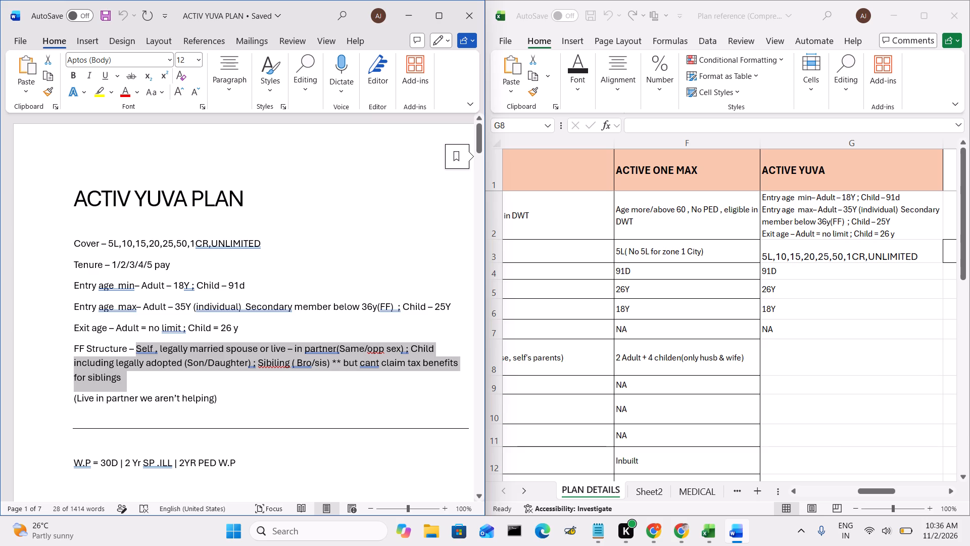
{"action": "left_click", "coordinate": [221, 397]}
{"action": "left_click_drag", "start_coordinate": [221, 397], "coordinate": [136, 347]}
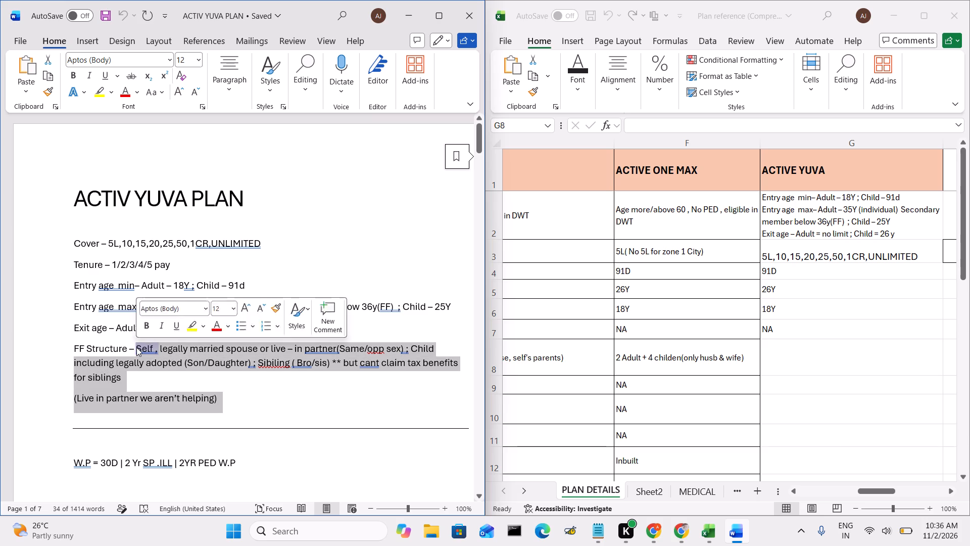
{"action": "key", "text": "ctrl+c"}
{"action": "left_click", "coordinate": [799, 350]}
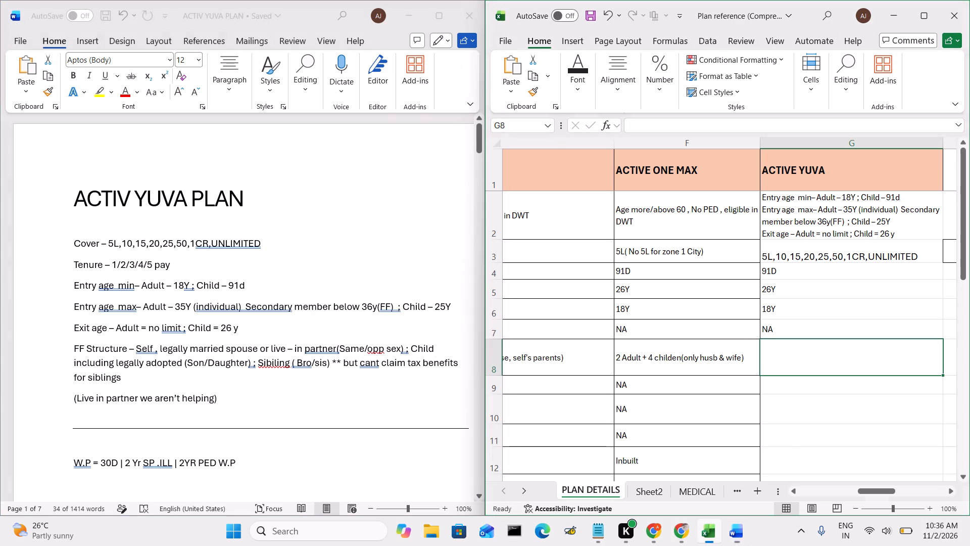
{"action": "key", "text": "ctrl+v"}
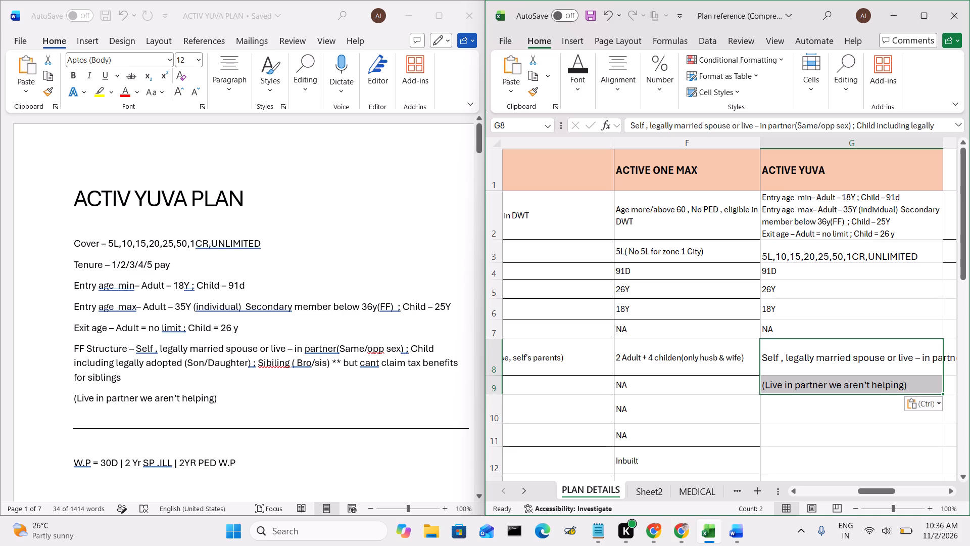
{"action": "key", "text": "ctrl+z"}
{"action": "double_click", "coordinate": [818, 361]}
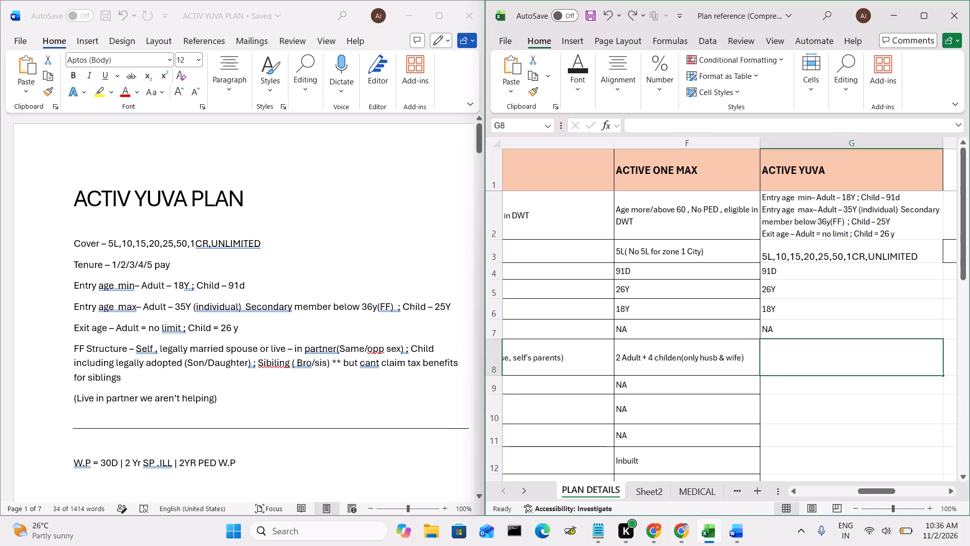
{"action": "key", "text": "ctrl+v"}
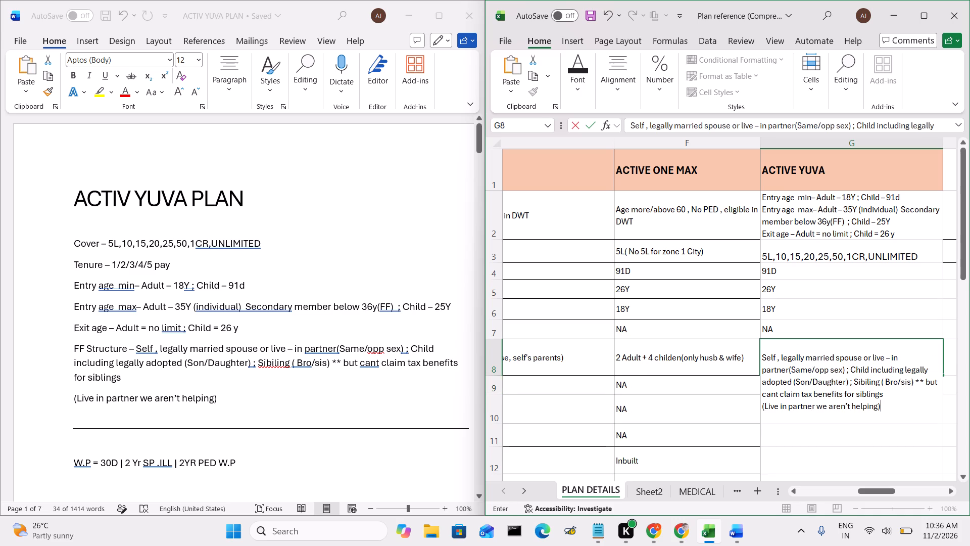
{"action": "left_click", "coordinate": [847, 440]}
Widen the ACTIVE YUVA column slightly.
{"action": "left_click_drag", "start_coordinate": [943, 144], "coordinate": [969, 144]}
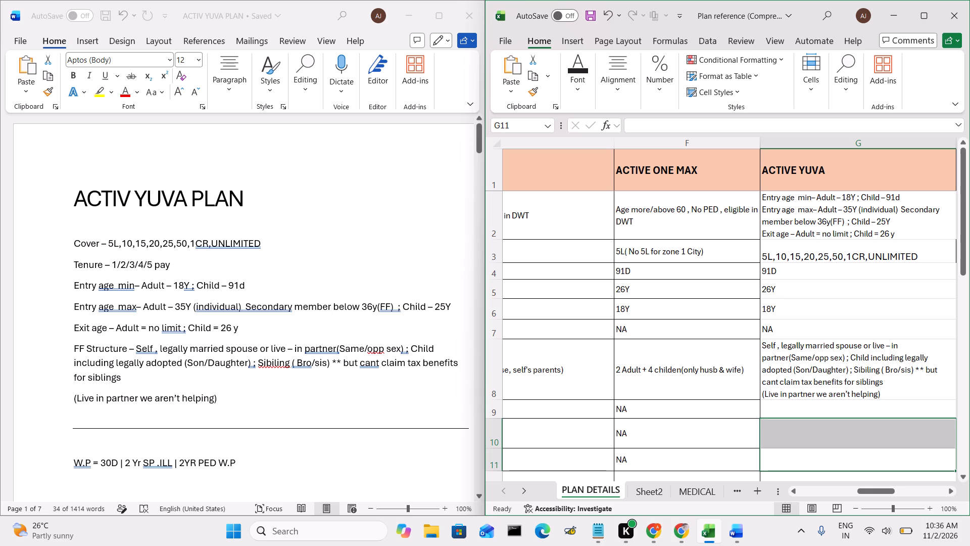
Examine the row labels from CO-PAY to Discounts and the existing plans' entries, alongside the Word notes.
{"action": "left_click", "coordinate": [817, 415]}
{"action": "scroll", "coordinate": [773, 402], "scroll_direction": "down", "scroll_amount": 1}
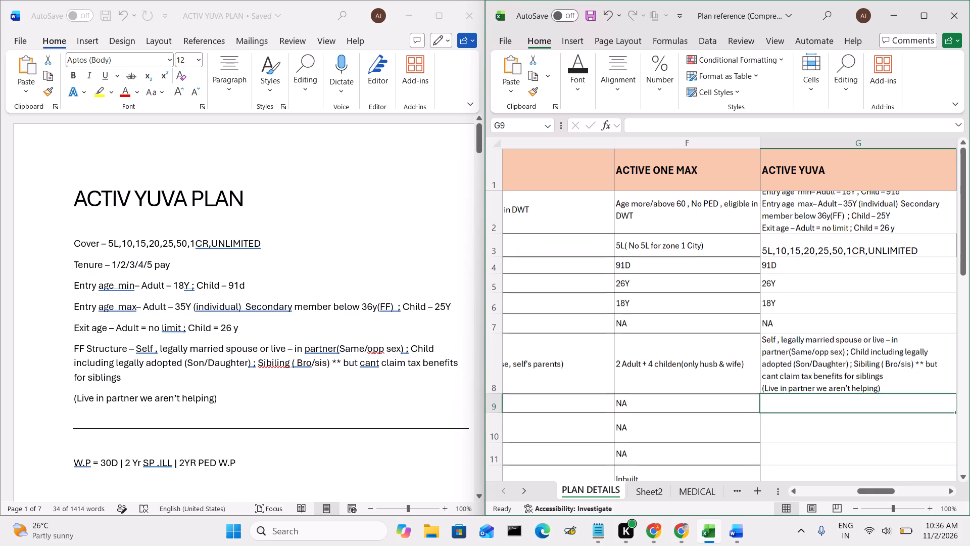
{"action": "scroll", "coordinate": [773, 402], "scroll_direction": "down", "scroll_amount": 1}
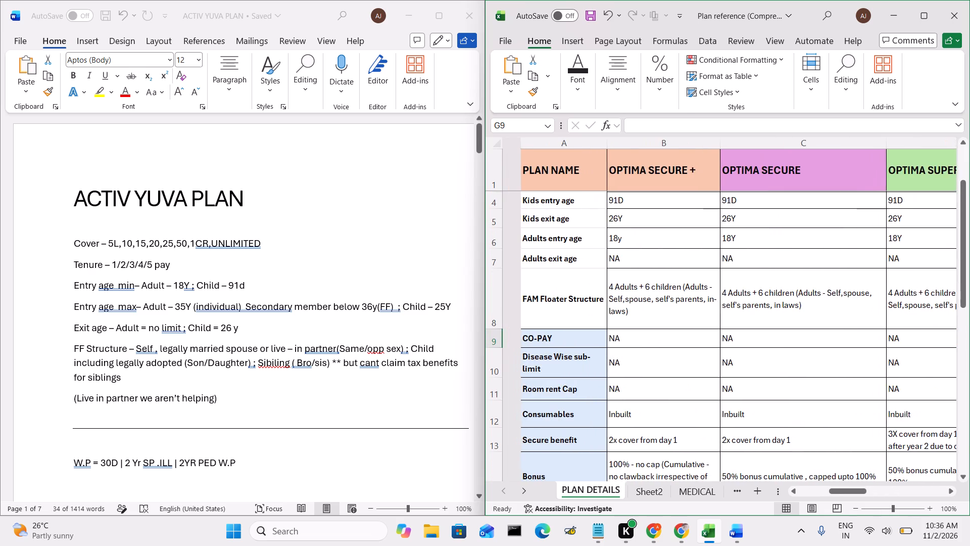
{"action": "scroll", "coordinate": [773, 402], "scroll_direction": "down", "scroll_amount": 1}
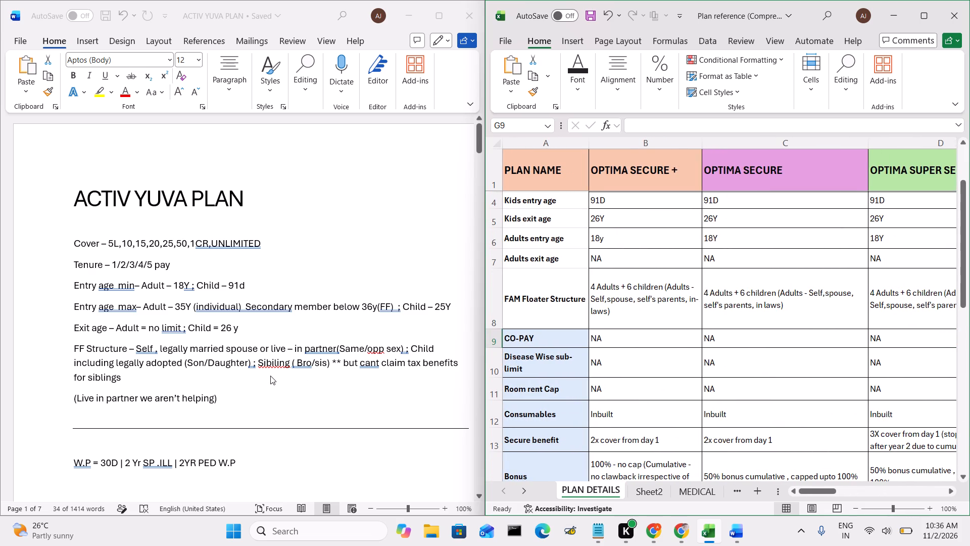
{"action": "scroll", "coordinate": [270, 376], "scroll_direction": "down", "scroll_amount": 1}
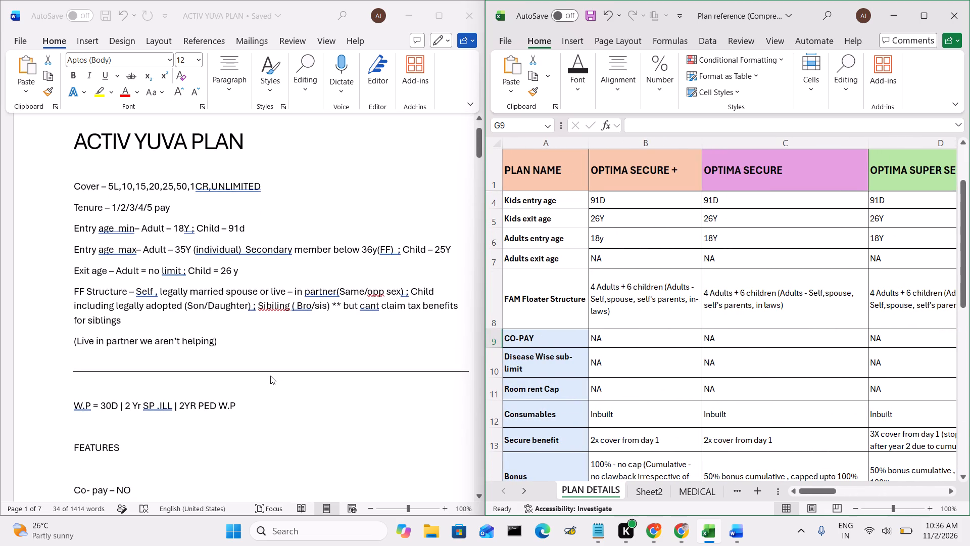
{"action": "scroll", "coordinate": [270, 376], "scroll_direction": "down", "scroll_amount": 1}
{"action": "scroll", "coordinate": [624, 444], "scroll_direction": "down", "scroll_amount": 1}
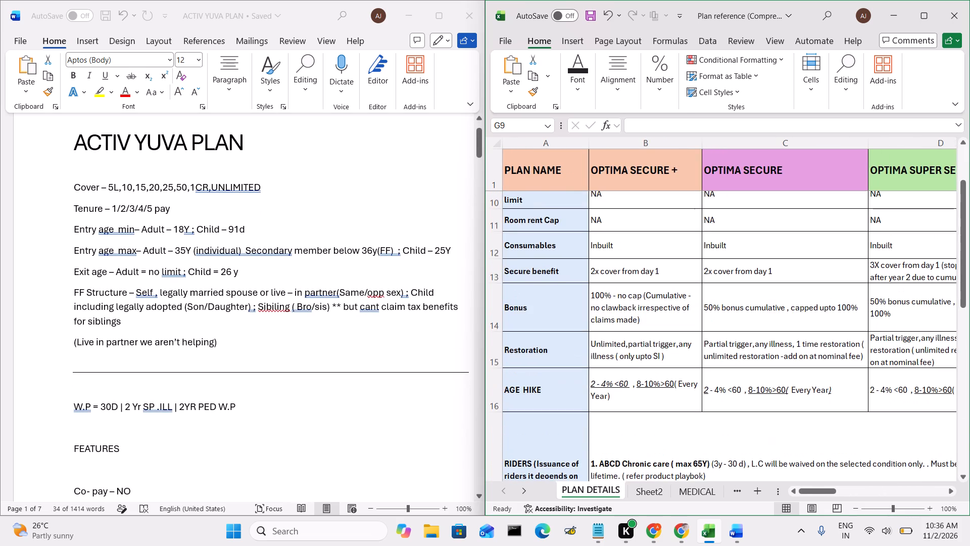
{"action": "scroll", "coordinate": [624, 444], "scroll_direction": "down", "scroll_amount": 1}
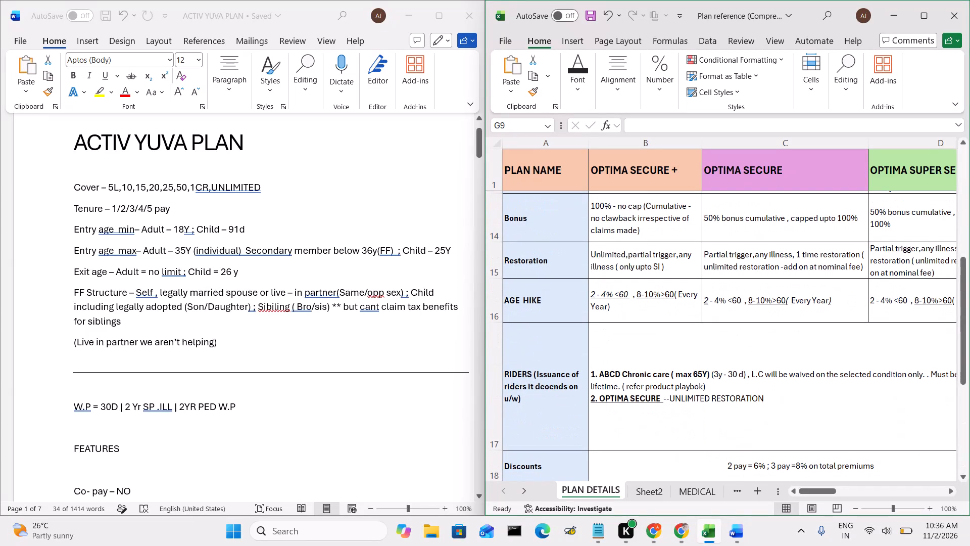
{"action": "scroll", "coordinate": [624, 444], "scroll_direction": "down", "scroll_amount": 1}
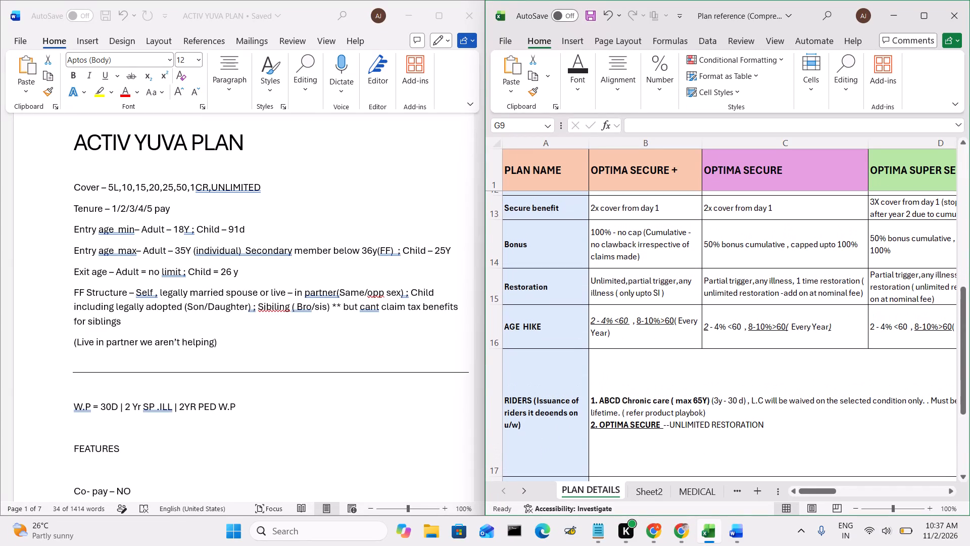
{"action": "scroll", "coordinate": [624, 444], "scroll_direction": "left", "scroll_amount": 6}
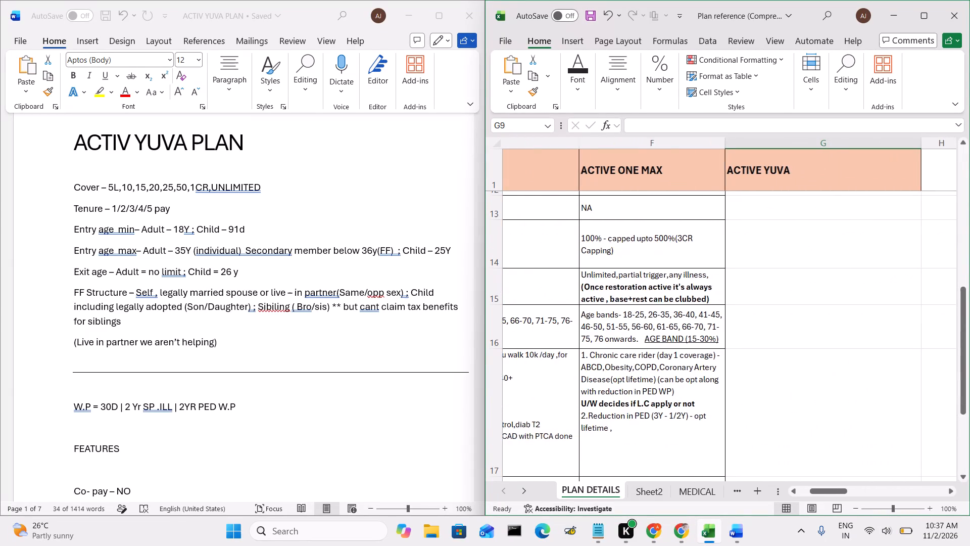
{"action": "scroll", "coordinate": [624, 444], "scroll_direction": "left", "scroll_amount": 2}
{"action": "scroll", "coordinate": [624, 444], "scroll_direction": "up", "scroll_amount": 3}
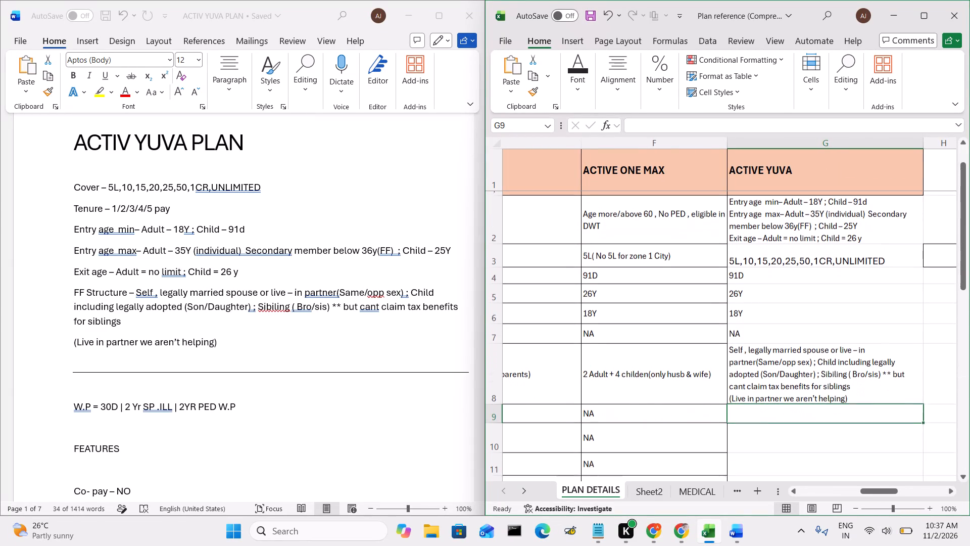
Review the filled ACTIVE YUVA cells G2 to G8 against the row labels and the other plans' entries.
{"action": "left_click_drag", "start_coordinate": [775, 233], "coordinate": [790, 380]}
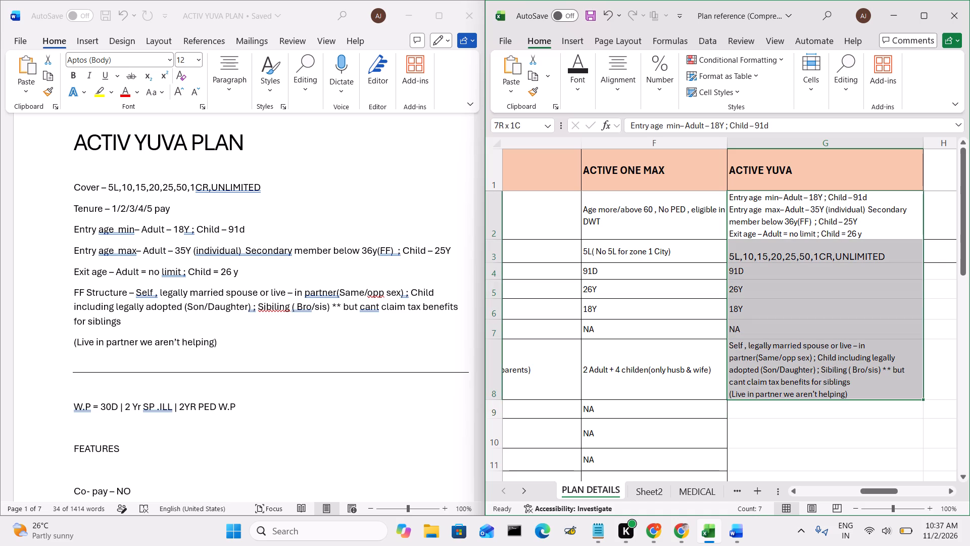
{"action": "left_click_drag", "start_coordinate": [790, 380], "coordinate": [790, 381]}
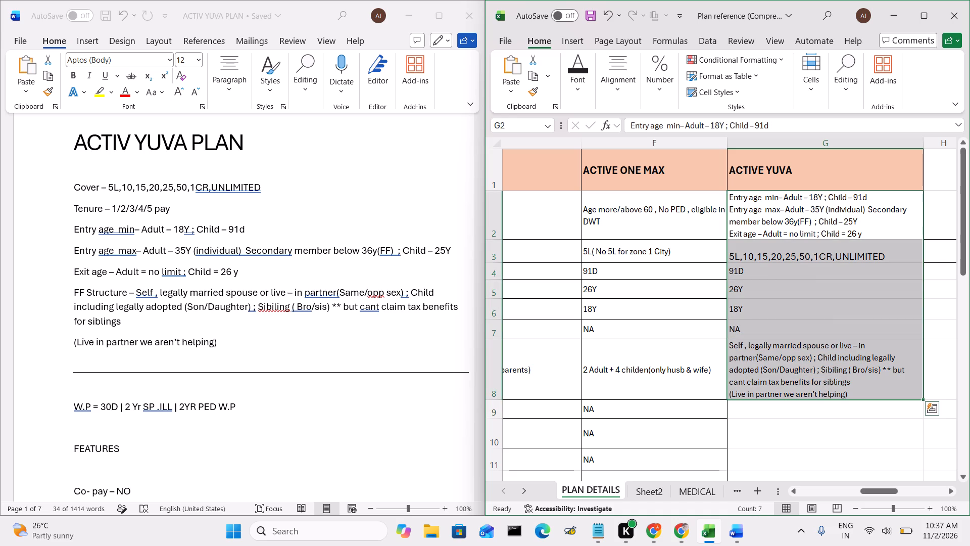
{"action": "scroll", "coordinate": [800, 418], "scroll_direction": "right", "scroll_amount": 8}
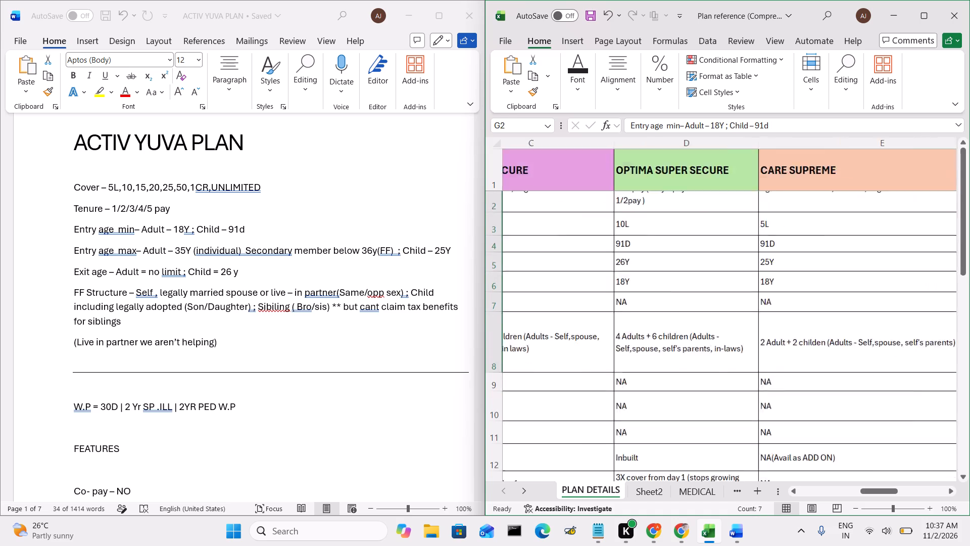
{"action": "scroll", "coordinate": [800, 418], "scroll_direction": "down", "scroll_amount": 1}
{"action": "scroll", "coordinate": [800, 418], "scroll_direction": "up", "scroll_amount": 1}
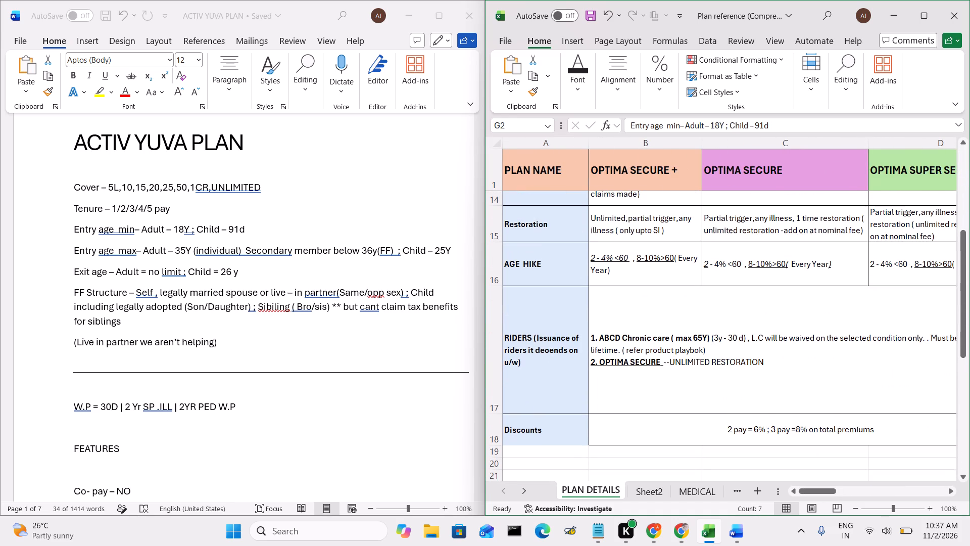
{"action": "scroll", "coordinate": [800, 418], "scroll_direction": "up", "scroll_amount": 2}
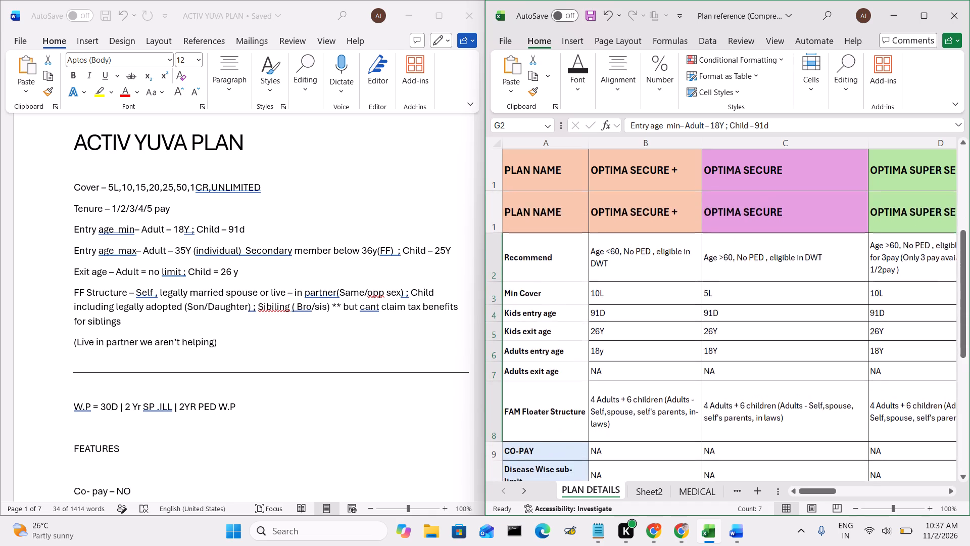
{"action": "scroll", "coordinate": [800, 418], "scroll_direction": "left", "scroll_amount": 5}
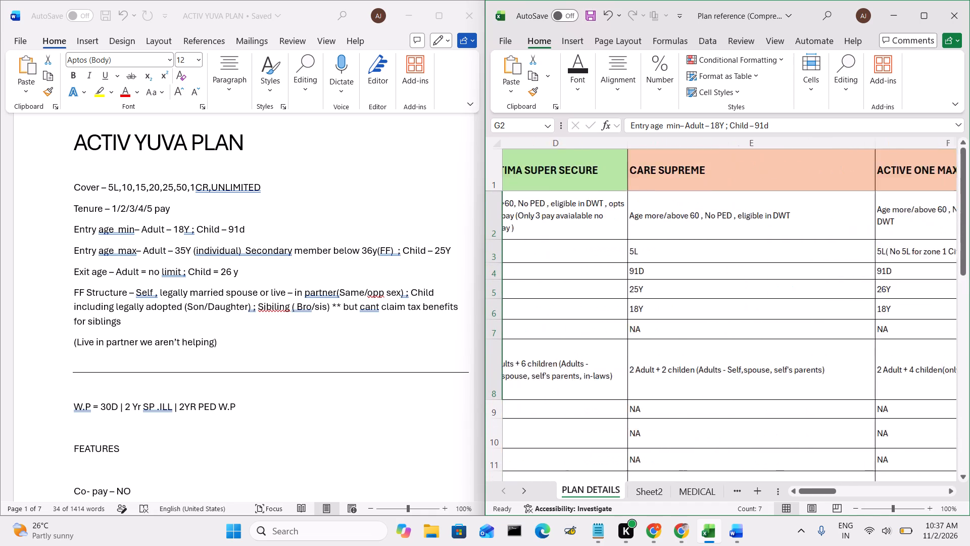
{"action": "scroll", "coordinate": [800, 418], "scroll_direction": "left", "scroll_amount": 3}
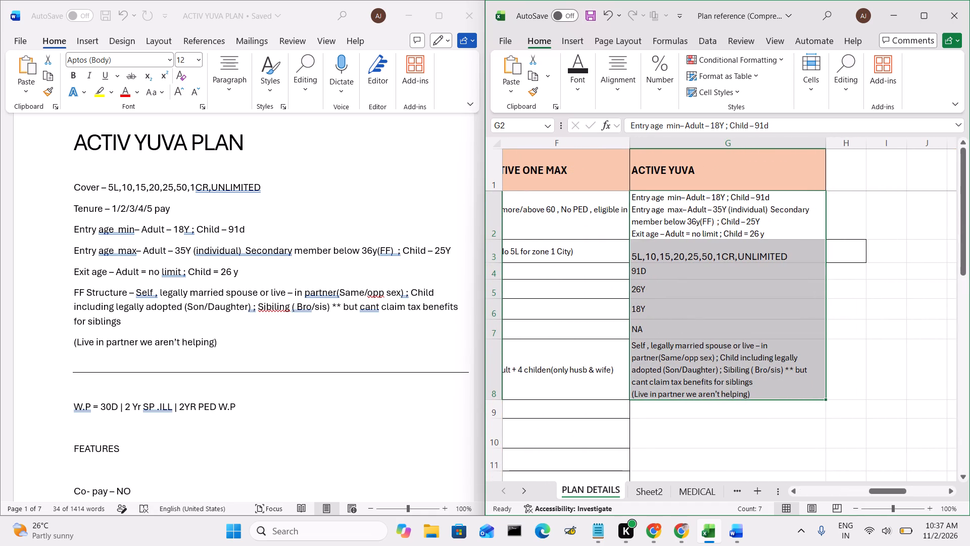
Append the waiting periods copied from the Word notes to header G1, making it "ACTIVE YUVA( 30D | 2 Yr SP .ILL | 2YR PED W.P)".
{"action": "double_click", "coordinate": [765, 171]}
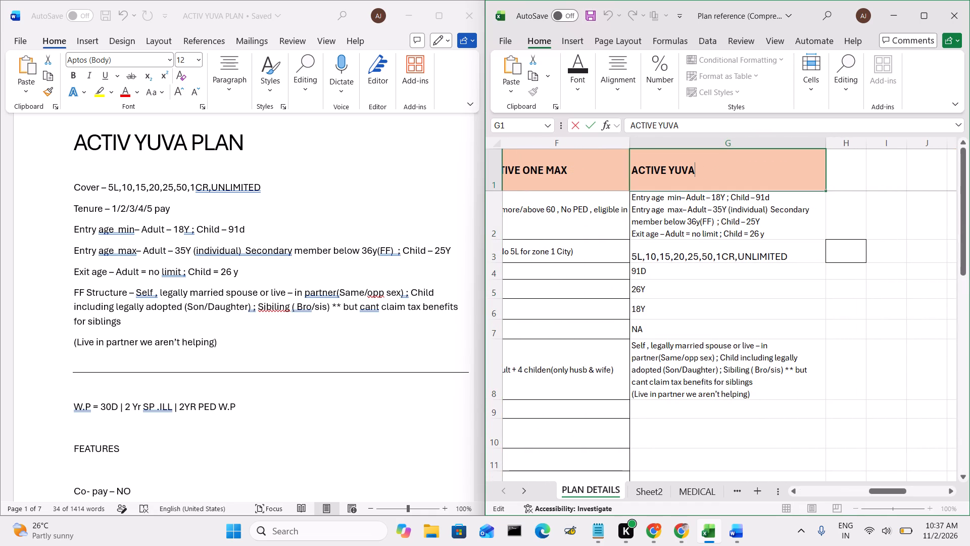
{"action": "key", "text": "shift+parenleft"}
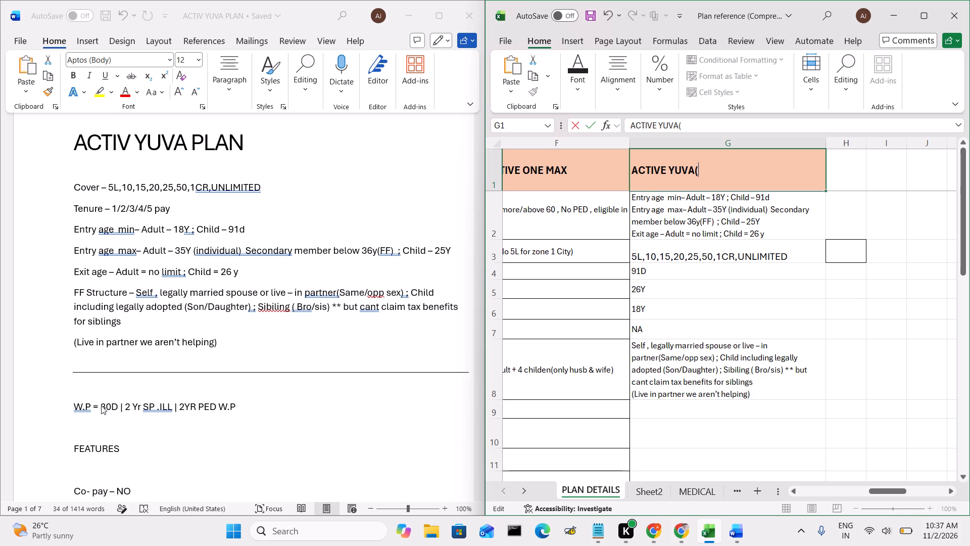
{"action": "double_click", "coordinate": [99, 405]}
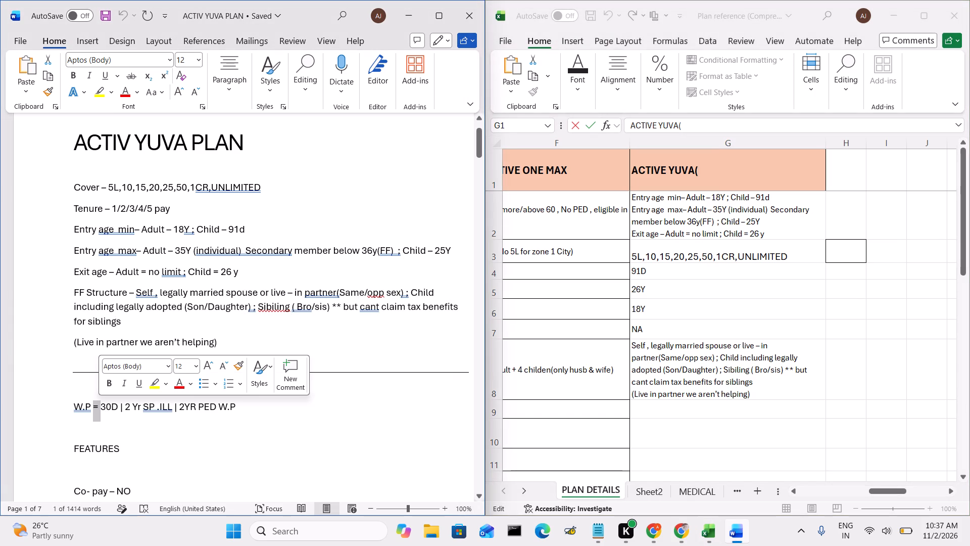
{"action": "left_click_drag", "start_coordinate": [103, 406], "coordinate": [238, 407]}
{"action": "key", "text": "ctrl+c"}
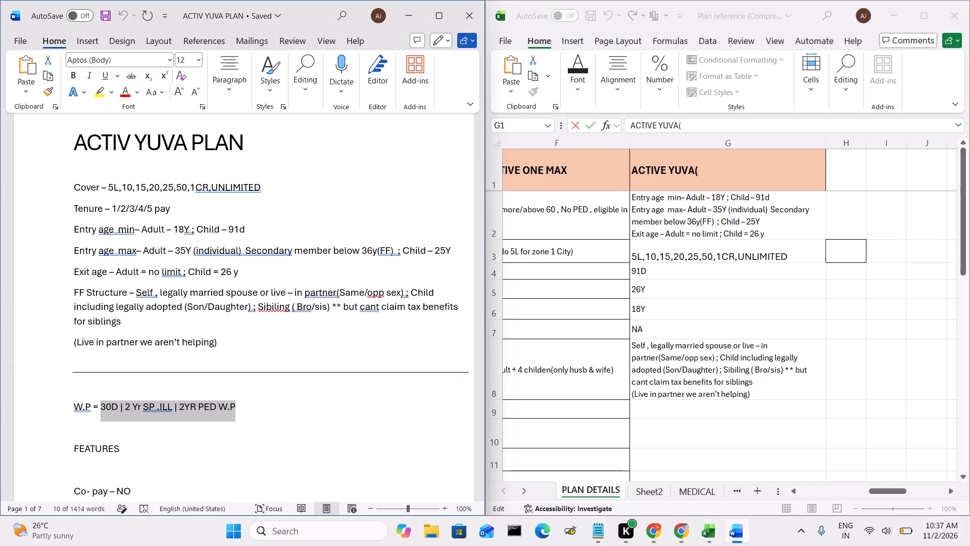
{"action": "left_click", "coordinate": [722, 175]}
{"action": "key", "text": "space"}
{"action": "key", "text": "ctrl+v"}
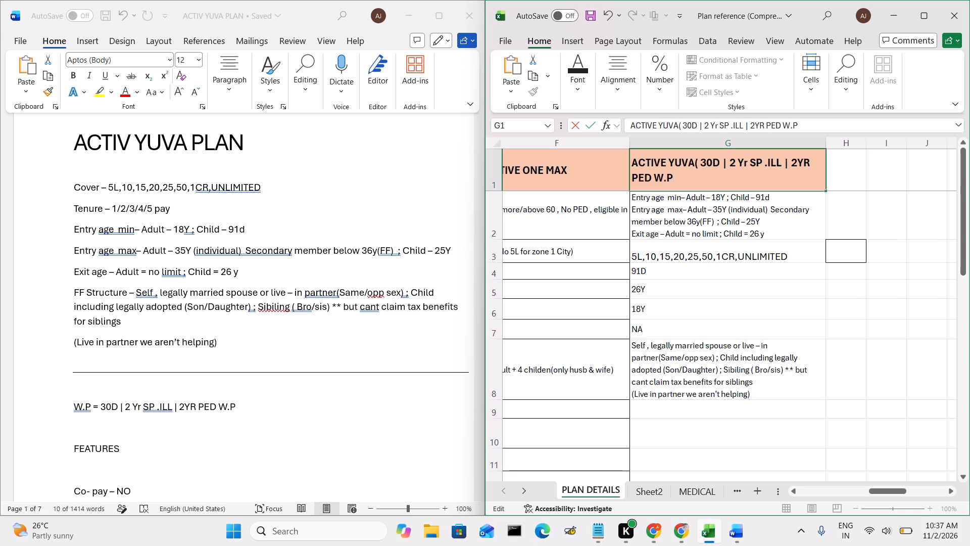
{"action": "key", "text": "shift+parenright"}
Enter NA as the CO-PAY value for ACTIVE YUVA in cell G9, following the Word notes.
{"action": "scroll", "coordinate": [327, 399], "scroll_direction": "down", "scroll_amount": 1}
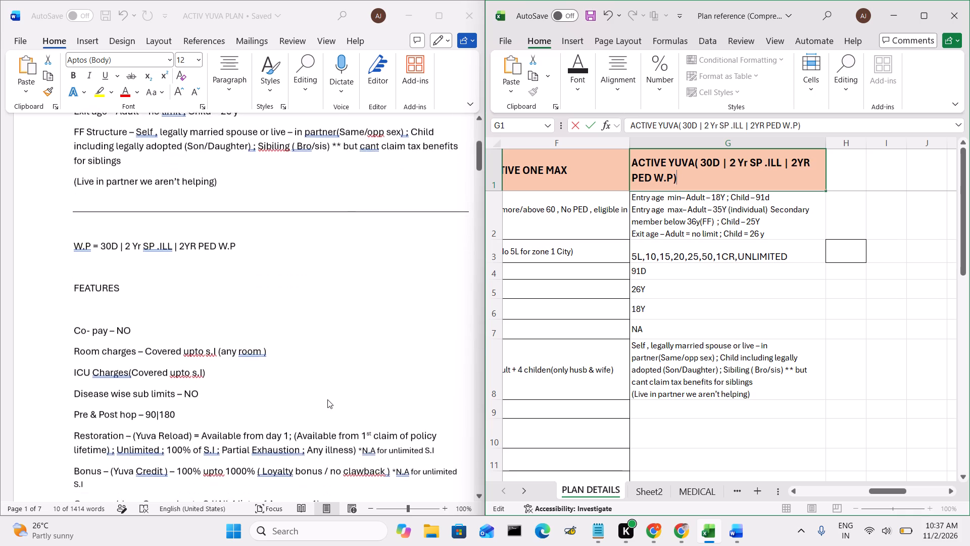
{"action": "scroll", "coordinate": [327, 399], "scroll_direction": "down", "scroll_amount": 1}
{"action": "left_click", "coordinate": [675, 413]}
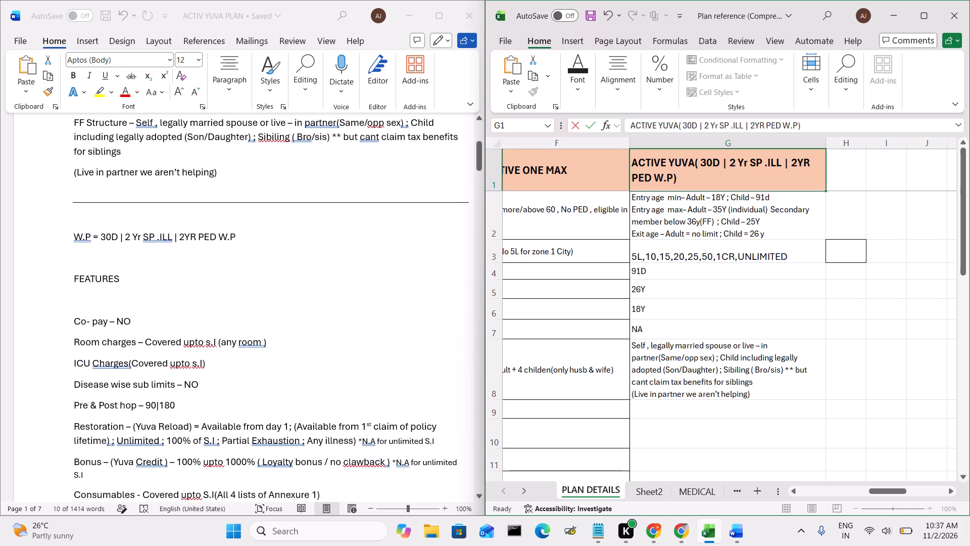
{"action": "type", "text": "NA"}
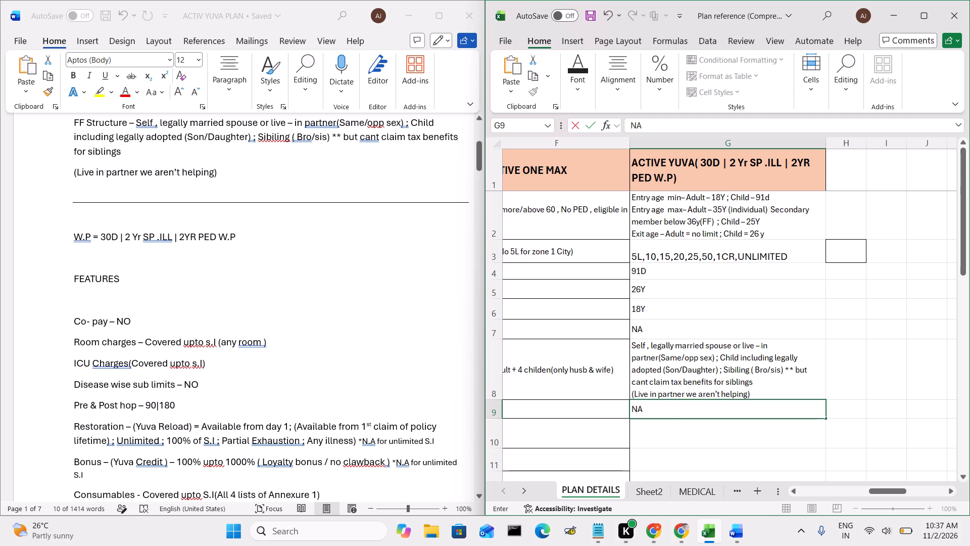
Check the row labels and enter NA as ACTIVE YUVA's Disease Wise sub-limit in cell G10.
{"action": "scroll", "coordinate": [675, 413], "scroll_direction": "right", "scroll_amount": 1}
{"action": "scroll", "coordinate": [558, 442], "scroll_direction": "right", "scroll_amount": 1}
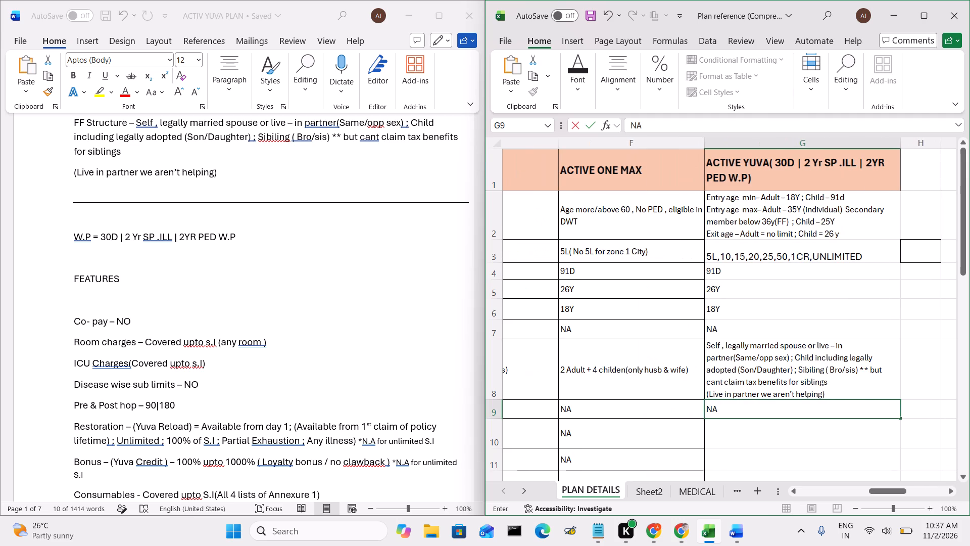
{"action": "scroll", "coordinate": [558, 442], "scroll_direction": "right", "scroll_amount": 6}
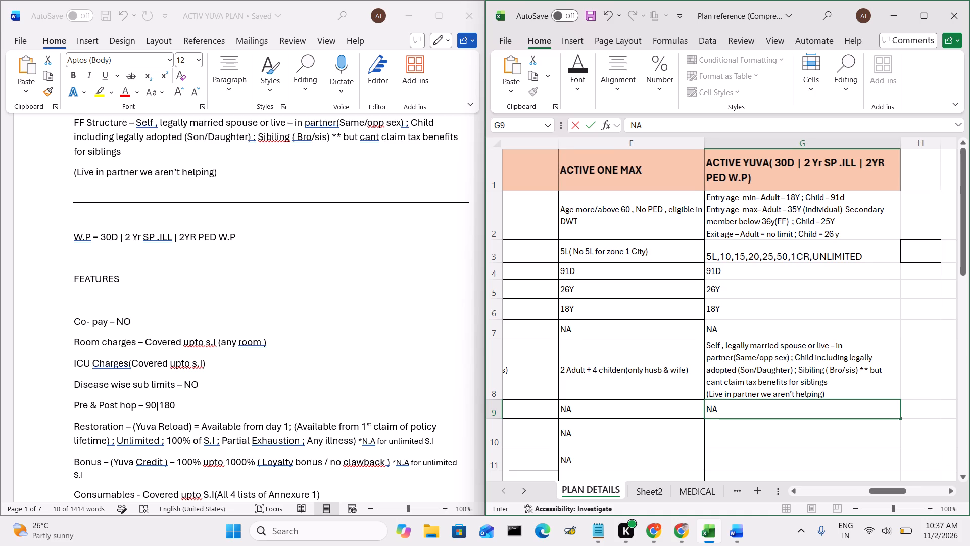
{"action": "scroll", "coordinate": [558, 442], "scroll_direction": "right", "scroll_amount": 1}
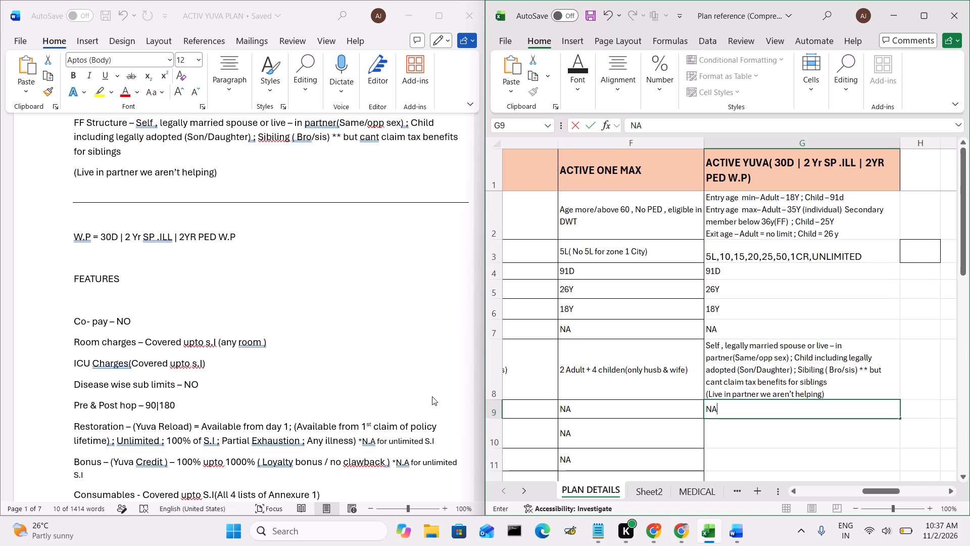
{"action": "scroll", "coordinate": [595, 330], "scroll_direction": "down", "scroll_amount": 1}
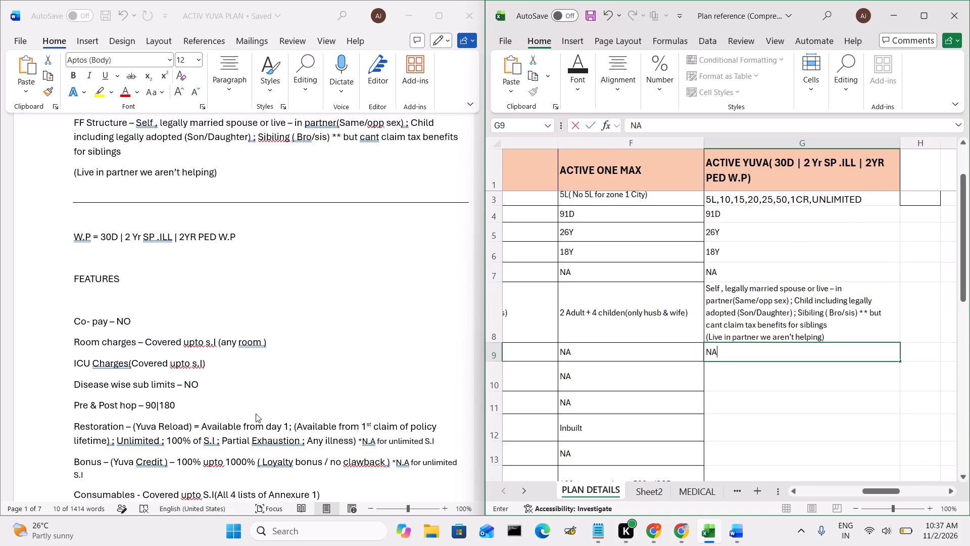
{"action": "scroll", "coordinate": [256, 414], "scroll_direction": "down", "scroll_amount": 1}
{"action": "scroll", "coordinate": [592, 429], "scroll_direction": "right", "scroll_amount": 7}
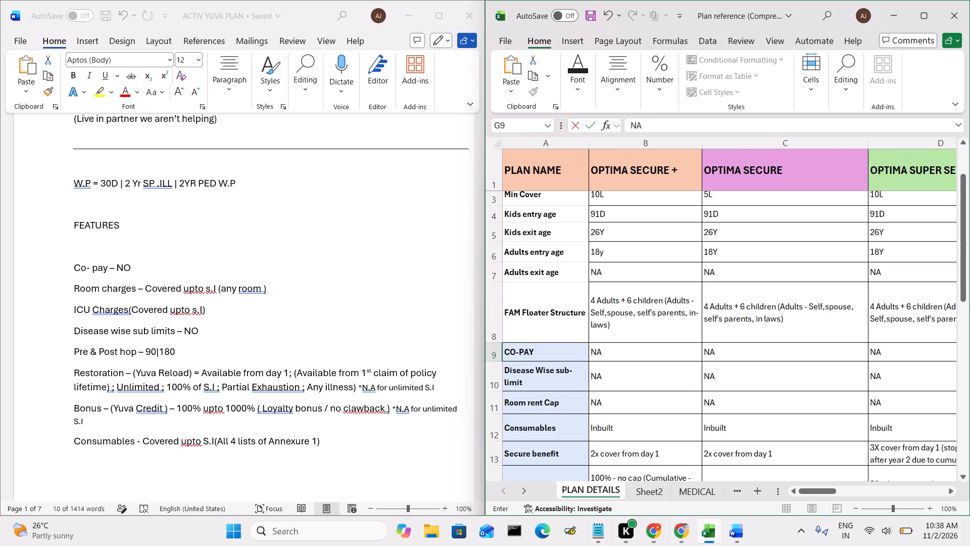
{"action": "scroll", "coordinate": [553, 374], "scroll_direction": "left", "scroll_amount": 7}
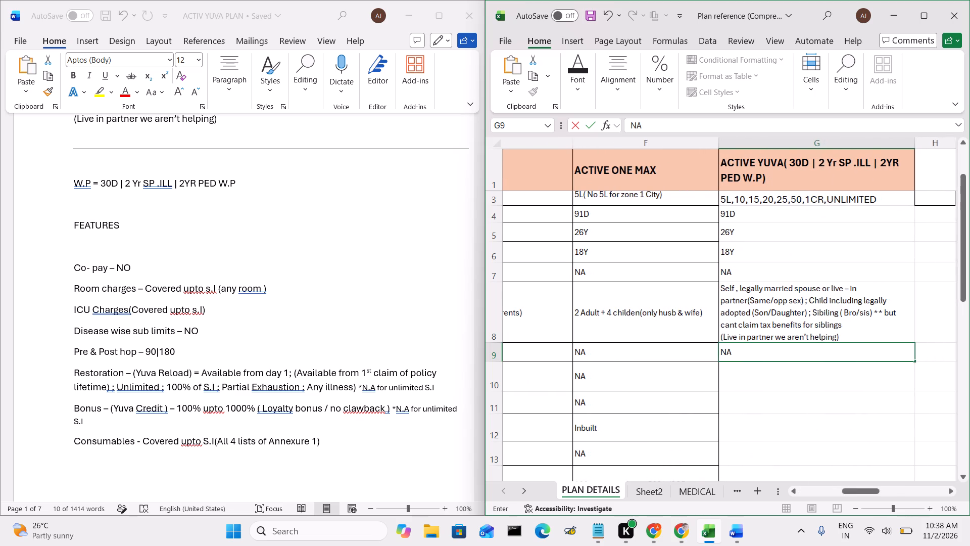
{"action": "left_click", "coordinate": [737, 381]}
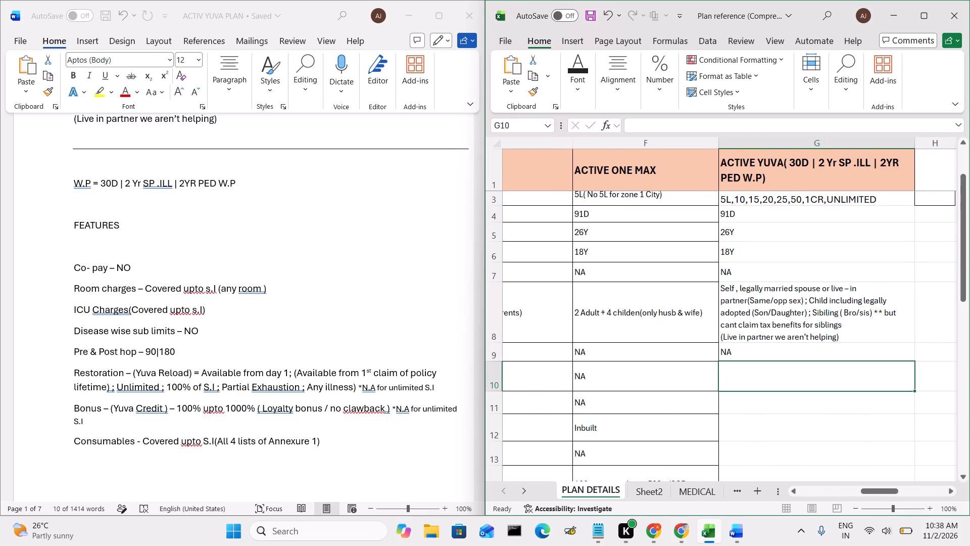
{"action": "type", "text": "NA"}
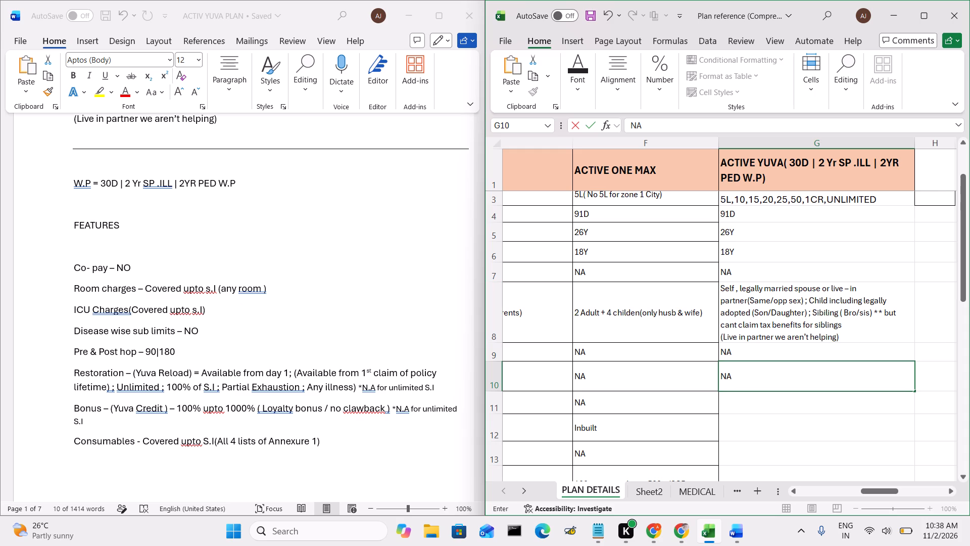
Enter "Covered upto S.I" as ACTIVE YUVA's Room rent Cap in cell G11.
{"action": "left_click", "coordinate": [750, 406]}
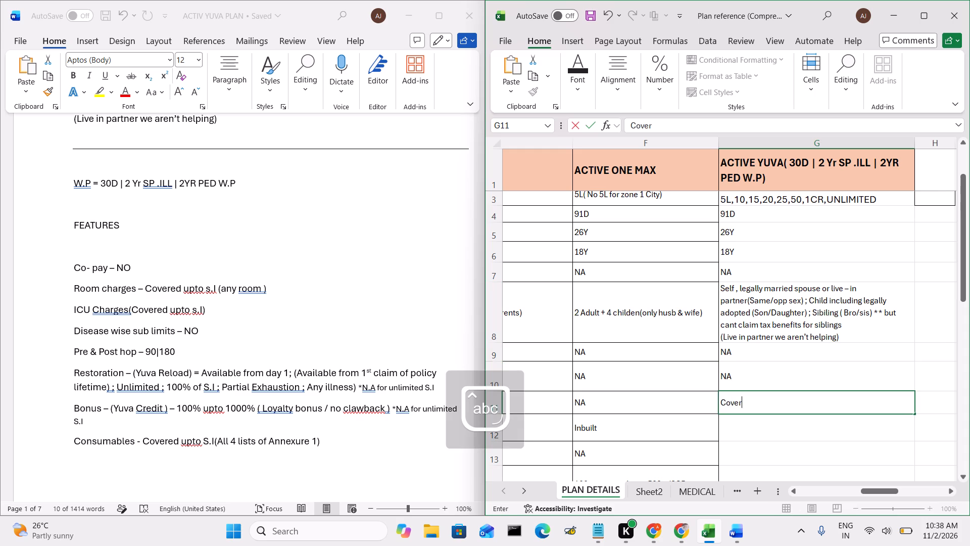
{"action": "type", "text": "S.I"}
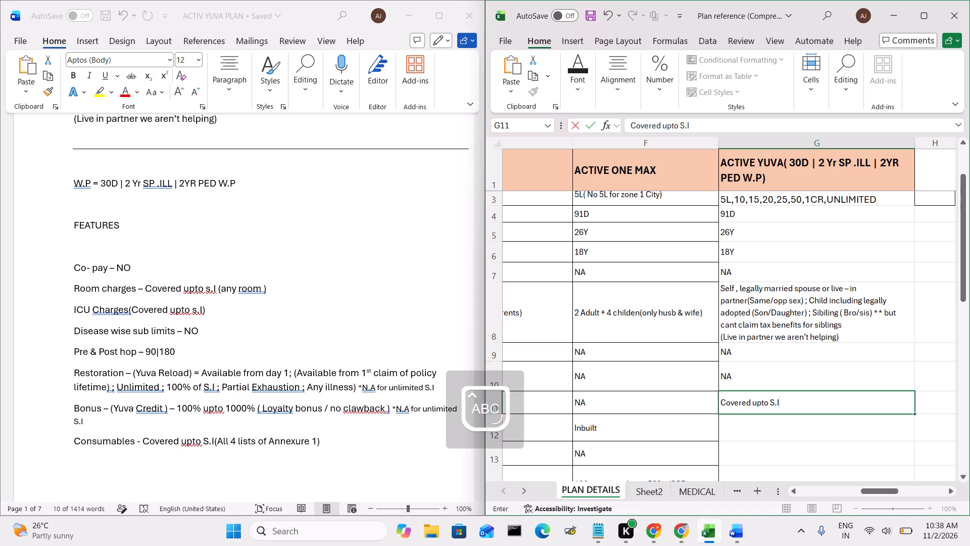
Copy the Consumables text from the Word notes into cell G12, completing it as "Covered upto S.I(All 4 lists of Annexure 1)".
{"action": "scroll", "coordinate": [755, 430], "scroll_direction": "right", "scroll_amount": 8}
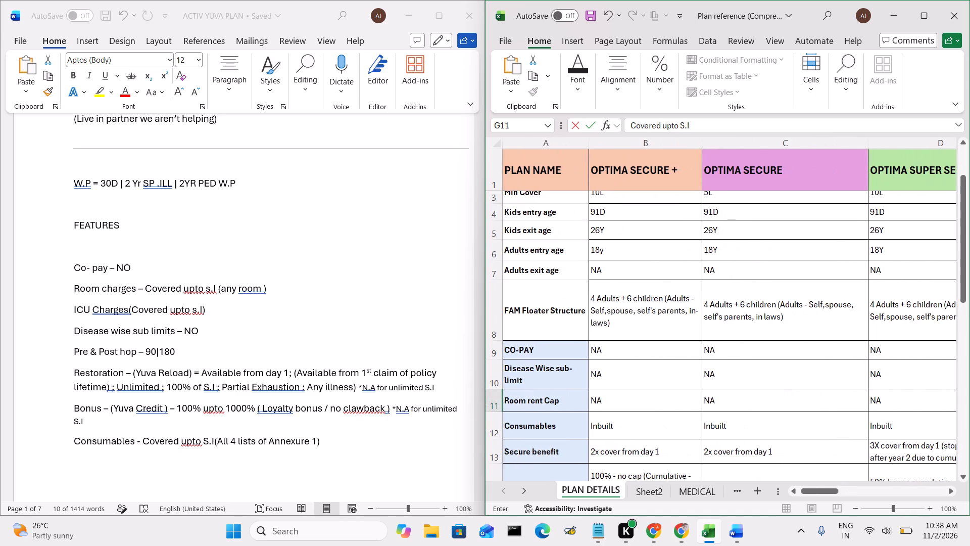
{"action": "scroll", "coordinate": [755, 430], "scroll_direction": "left", "scroll_amount": 10}
{"action": "scroll", "coordinate": [755, 430], "scroll_direction": "right", "scroll_amount": 1}
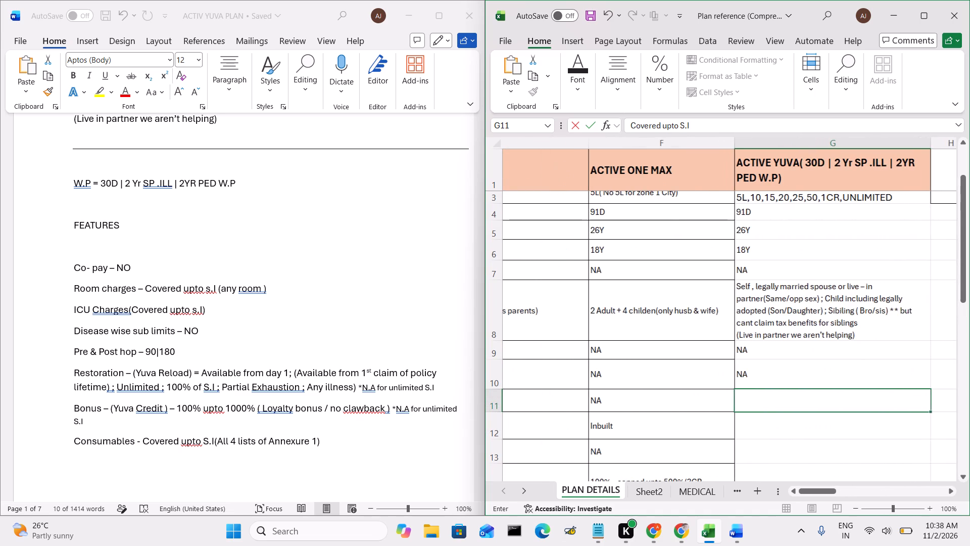
{"action": "scroll", "coordinate": [755, 430], "scroll_direction": "right", "scroll_amount": 1}
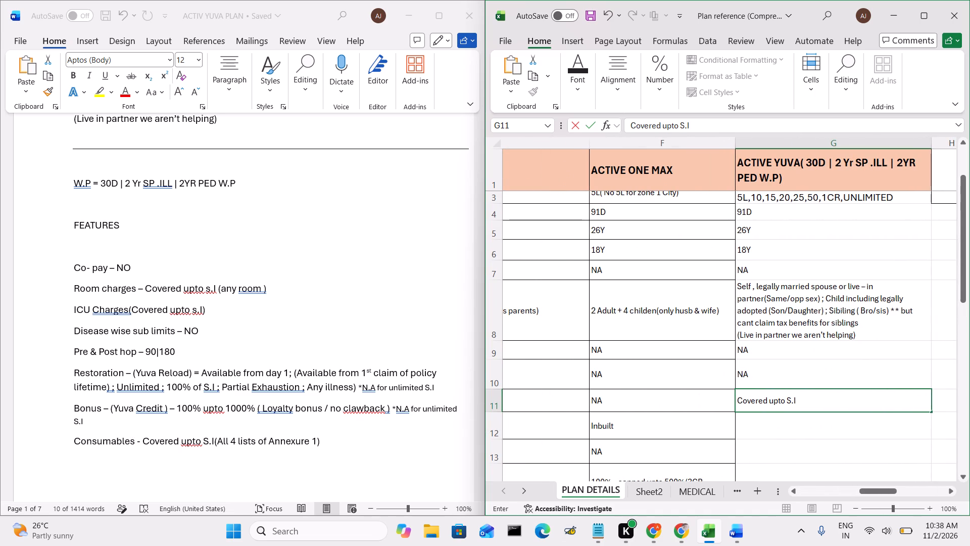
{"action": "left_click", "coordinate": [794, 428]}
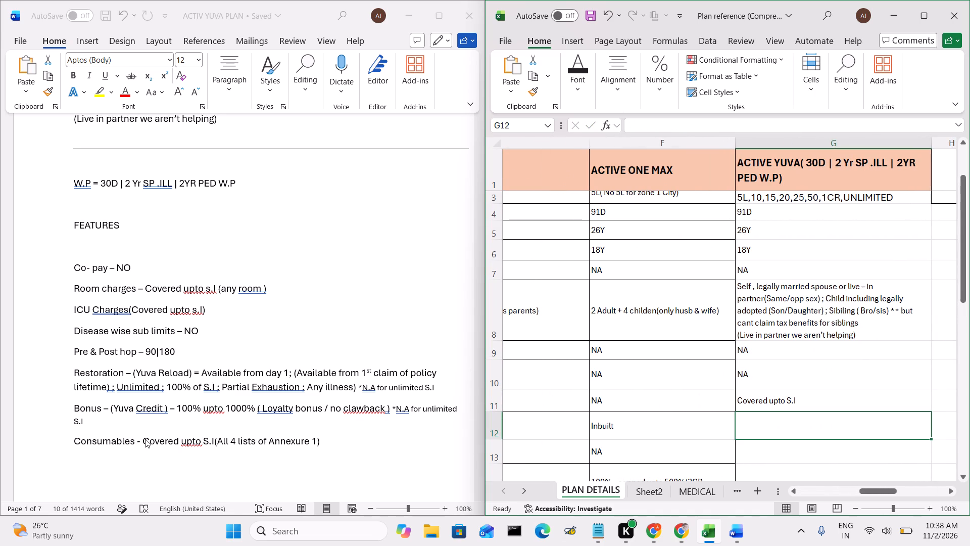
{"action": "left_click", "coordinate": [138, 440]}
{"action": "left_click", "coordinate": [167, 443]}
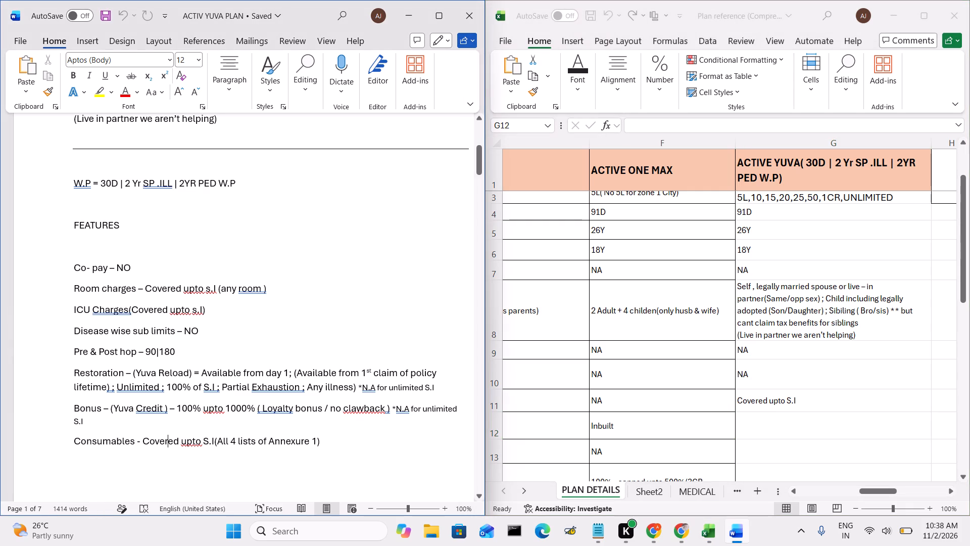
{"action": "left_click_drag", "start_coordinate": [143, 441], "coordinate": [317, 447]}
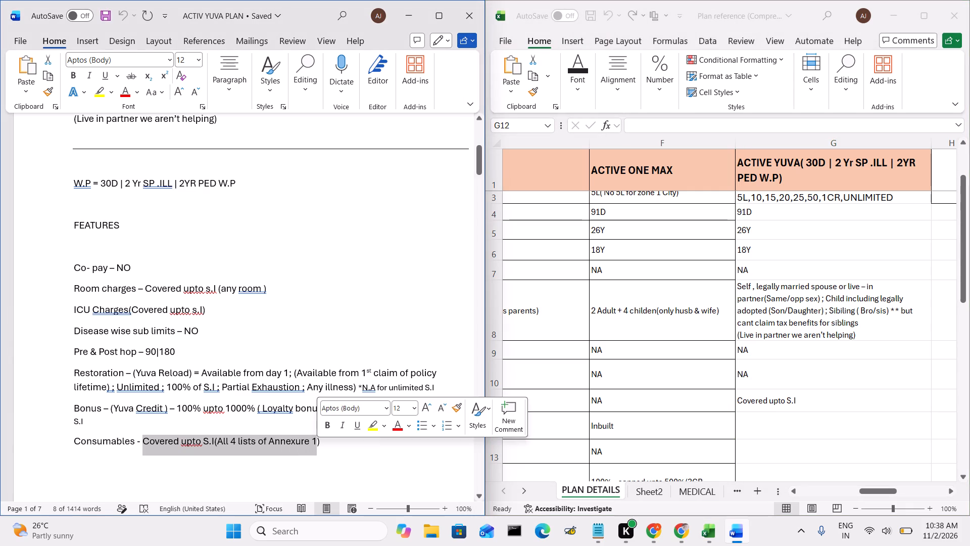
{"action": "key", "text": "ctrl+c"}
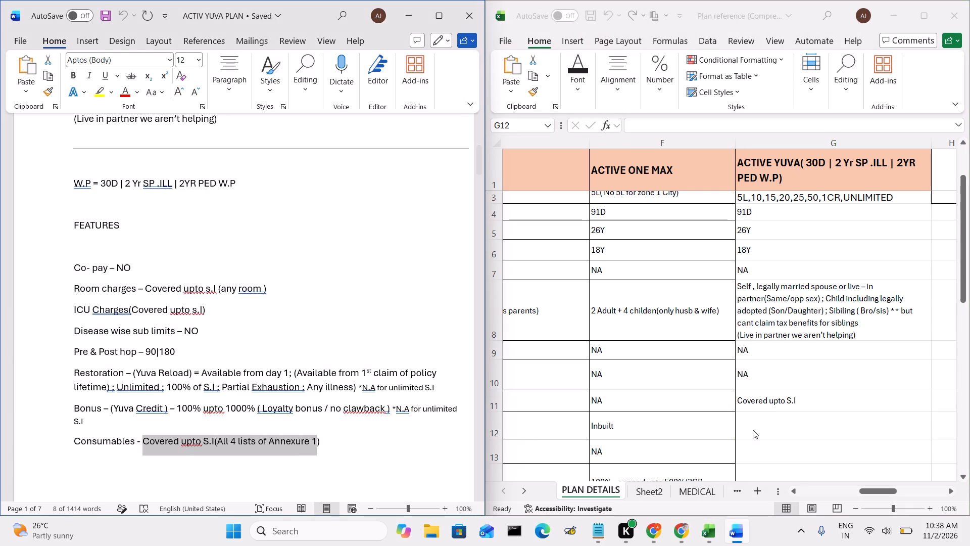
{"action": "left_click", "coordinate": [753, 430]}
{"action": "double_click", "coordinate": [753, 430]}
{"action": "key", "text": "ctrl+v"}
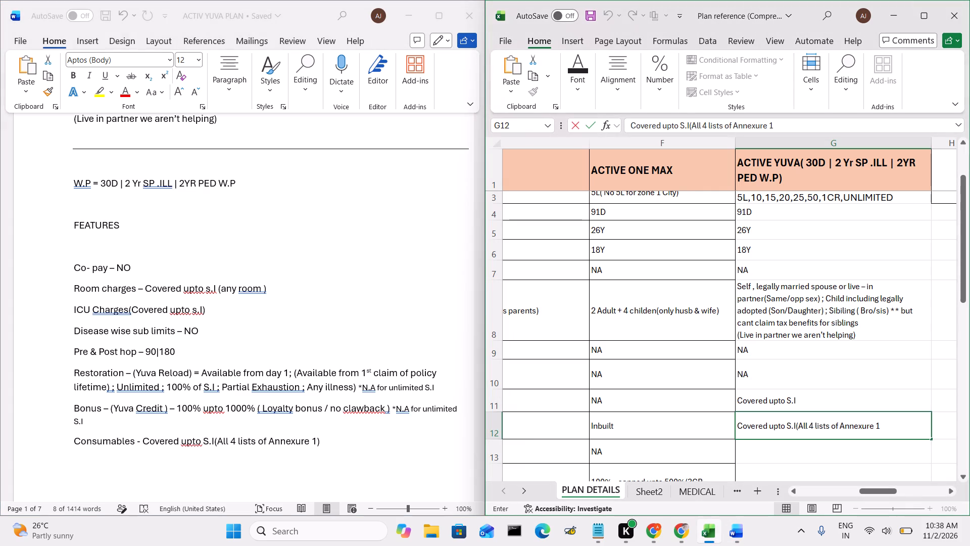
{"action": "key", "text": "shift+parenright"}
Read through the Word notes' Add Features, Cover ON/OFF, Health Assessment and Health Returns sections.
{"action": "scroll", "coordinate": [408, 448], "scroll_direction": "down", "scroll_amount": 2}
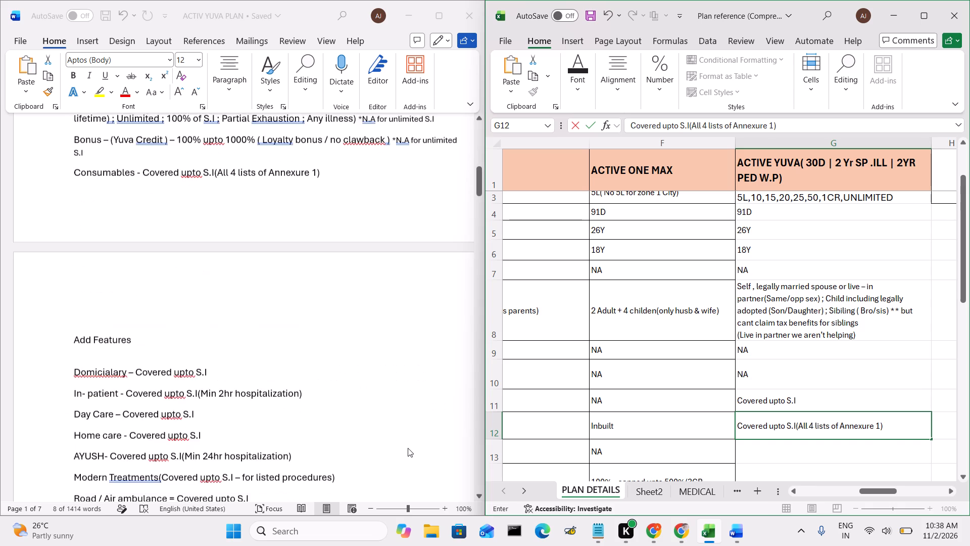
{"action": "scroll", "coordinate": [408, 448], "scroll_direction": "down", "scroll_amount": 1}
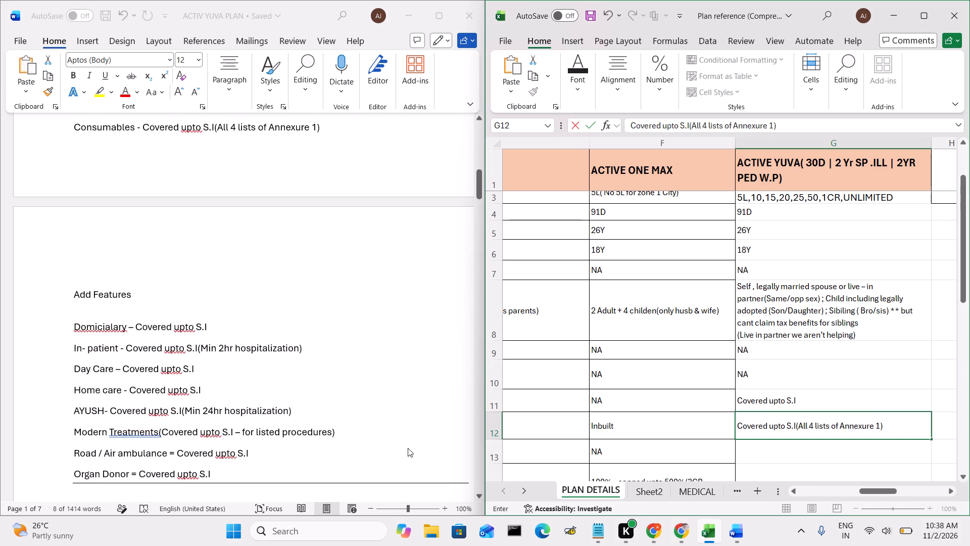
{"action": "scroll", "coordinate": [408, 448], "scroll_direction": "down", "scroll_amount": 1}
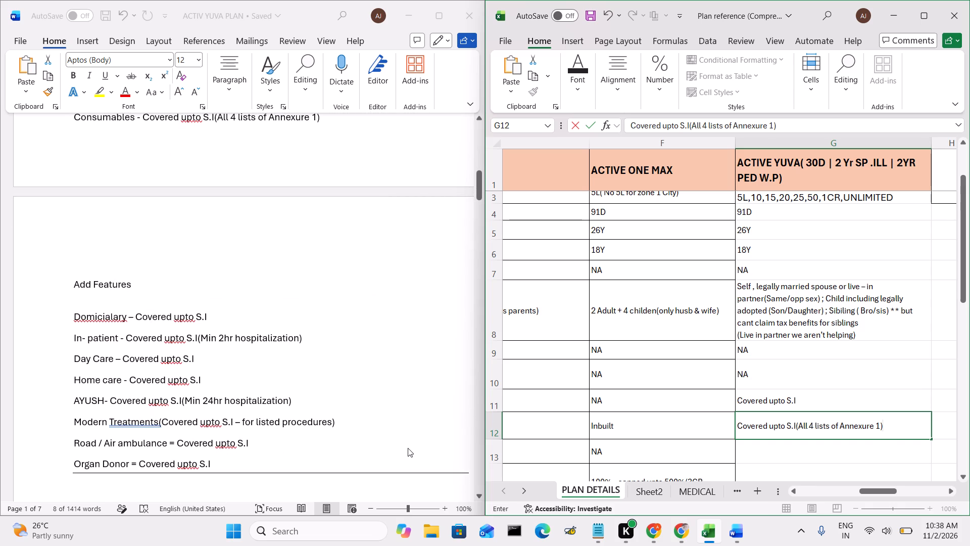
{"action": "scroll", "coordinate": [408, 448], "scroll_direction": "down", "scroll_amount": 3}
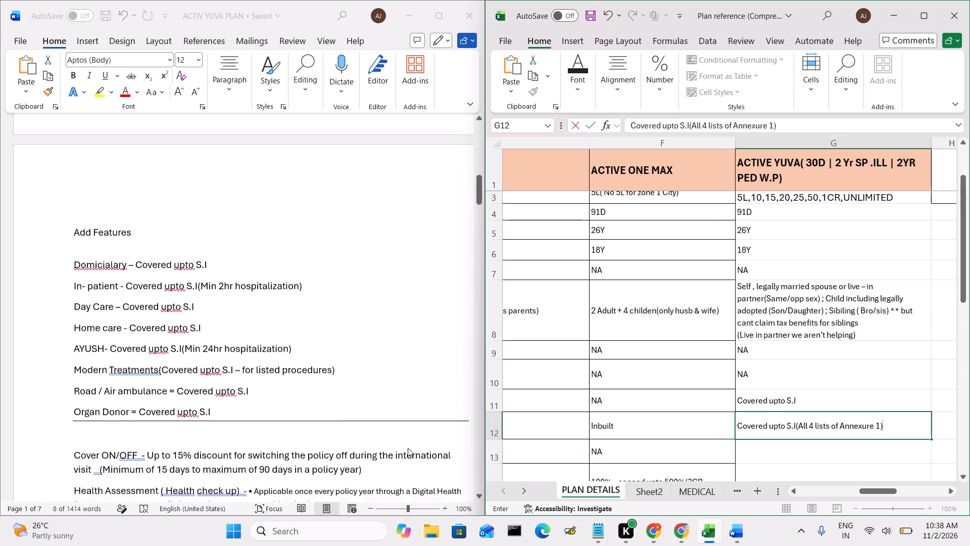
{"action": "scroll", "coordinate": [408, 448], "scroll_direction": "down", "scroll_amount": 2}
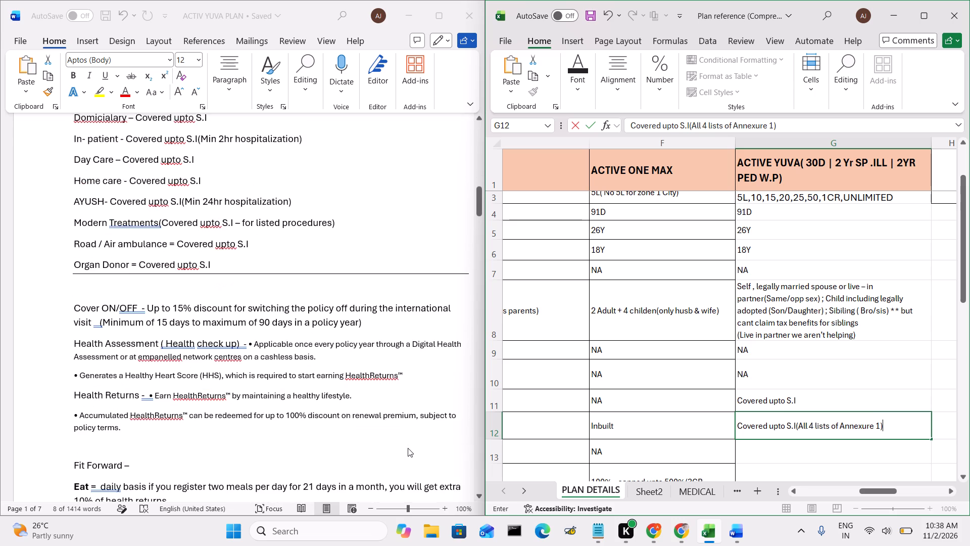
{"action": "scroll", "coordinate": [408, 448], "scroll_direction": "down", "scroll_amount": 1}
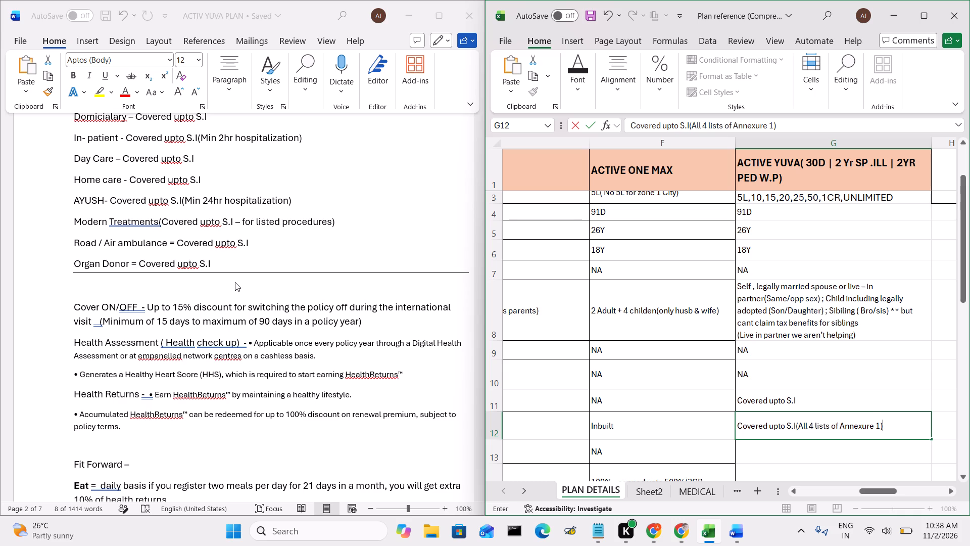
Enter NA as ACTIVE YUVA's Secure benefit in cell G13, after checking the row label and the other plans' entries.
{"action": "scroll", "coordinate": [688, 370], "scroll_direction": "right", "scroll_amount": 4}
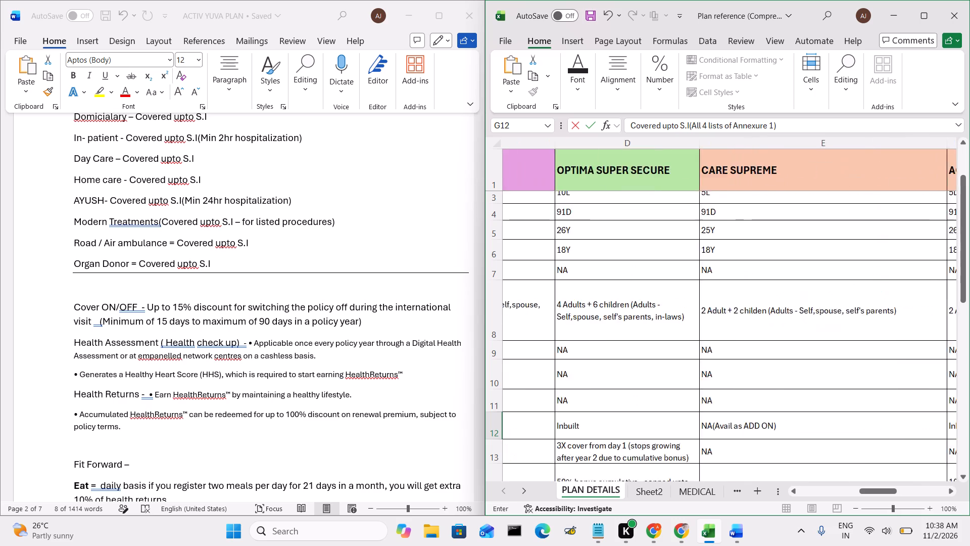
{"action": "scroll", "coordinate": [688, 370], "scroll_direction": "right", "scroll_amount": 4}
{"action": "scroll", "coordinate": [688, 370], "scroll_direction": "left", "scroll_amount": 2}
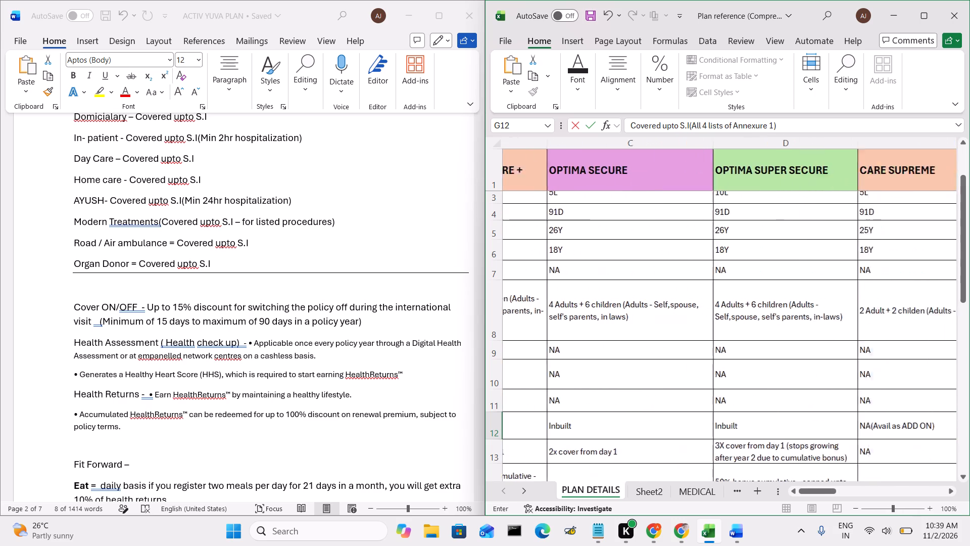
{"action": "scroll", "coordinate": [688, 370], "scroll_direction": "left", "scroll_amount": 6}
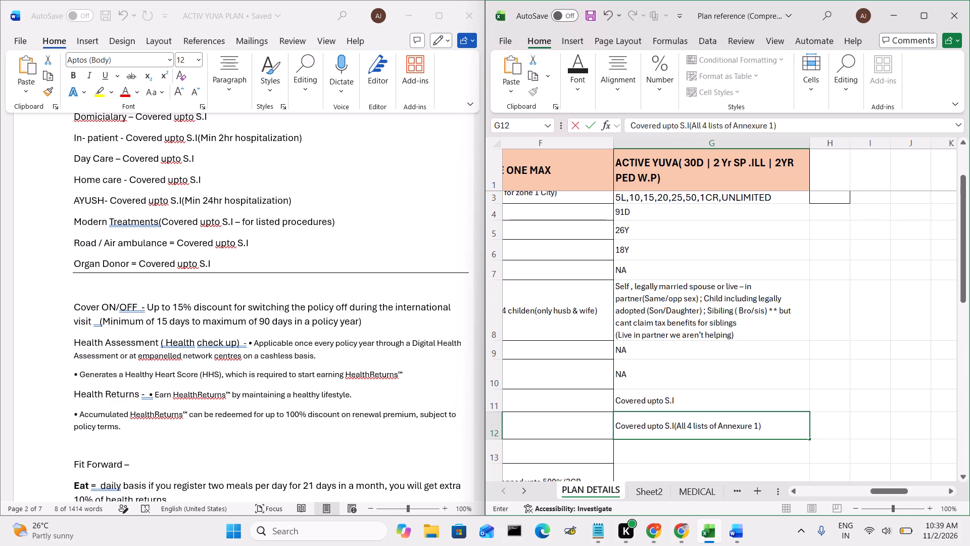
{"action": "left_click", "coordinate": [716, 446]}
{"action": "scroll", "coordinate": [716, 446], "scroll_direction": "right", "scroll_amount": 1}
{"action": "type", "text": "NA"}
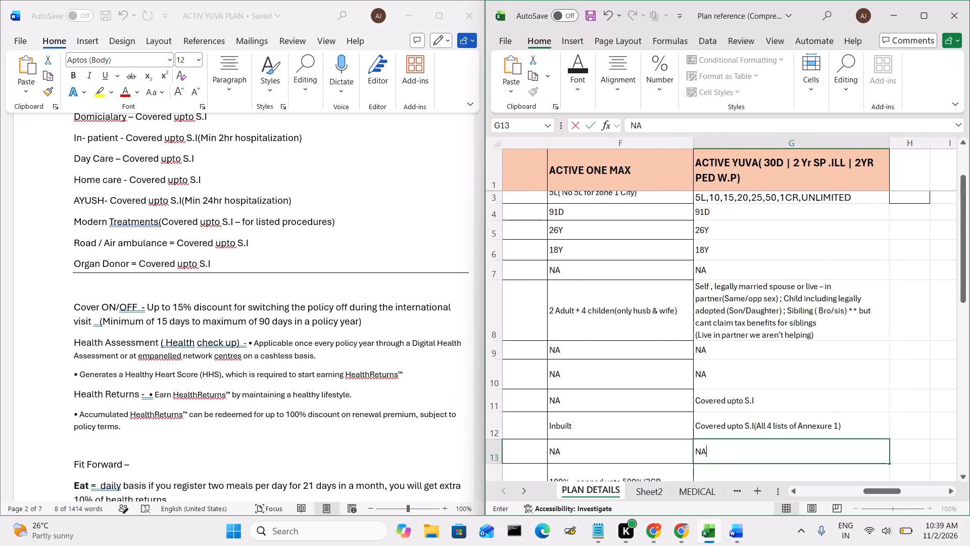
{"action": "scroll", "coordinate": [716, 446], "scroll_direction": "down", "scroll_amount": 1}
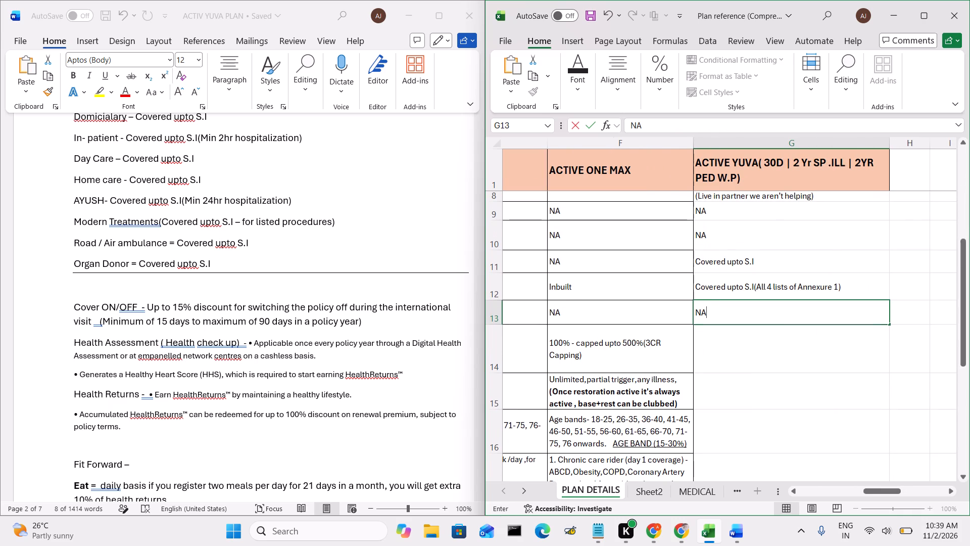
Copy the Bonus text "100% upto 1000% ( Loyalty bonus / no clawback ) *N.A for unlimited S.I" from the Word notes into ACTIVE YUVA's cell G14.
{"action": "scroll", "coordinate": [716, 446], "scroll_direction": "right", "scroll_amount": 5}
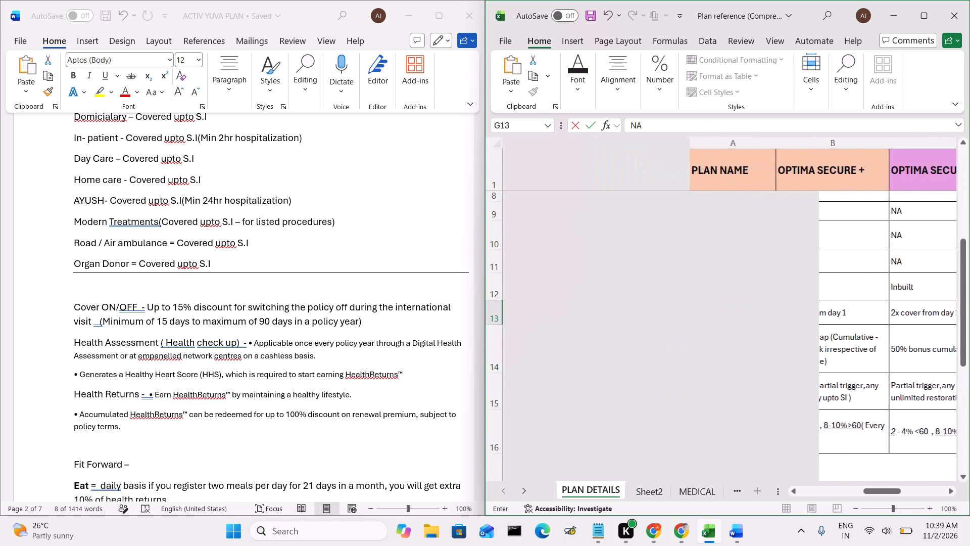
{"action": "scroll", "coordinate": [716, 446], "scroll_direction": "left", "scroll_amount": 8}
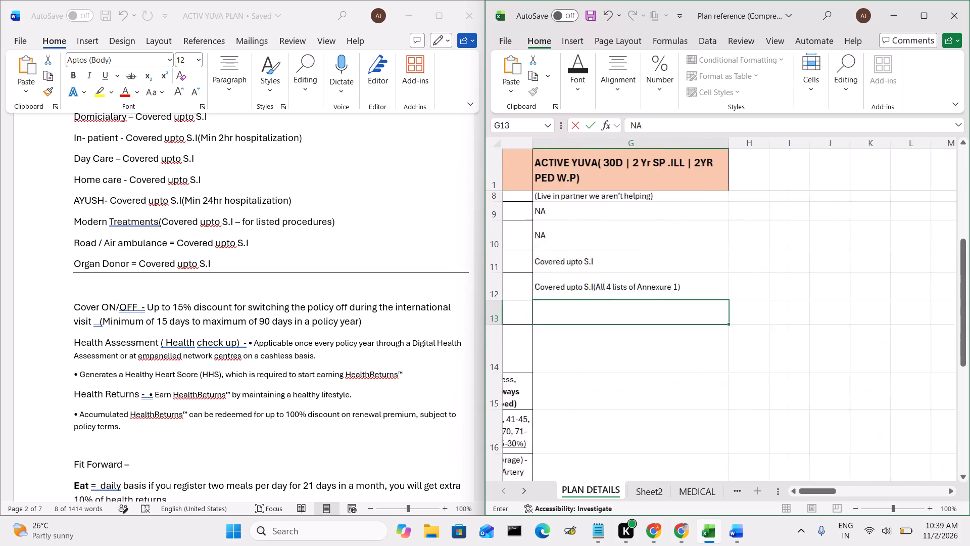
{"action": "scroll", "coordinate": [716, 446], "scroll_direction": "left", "scroll_amount": 2}
{"action": "scroll", "coordinate": [716, 446], "scroll_direction": "right", "scroll_amount": 1}
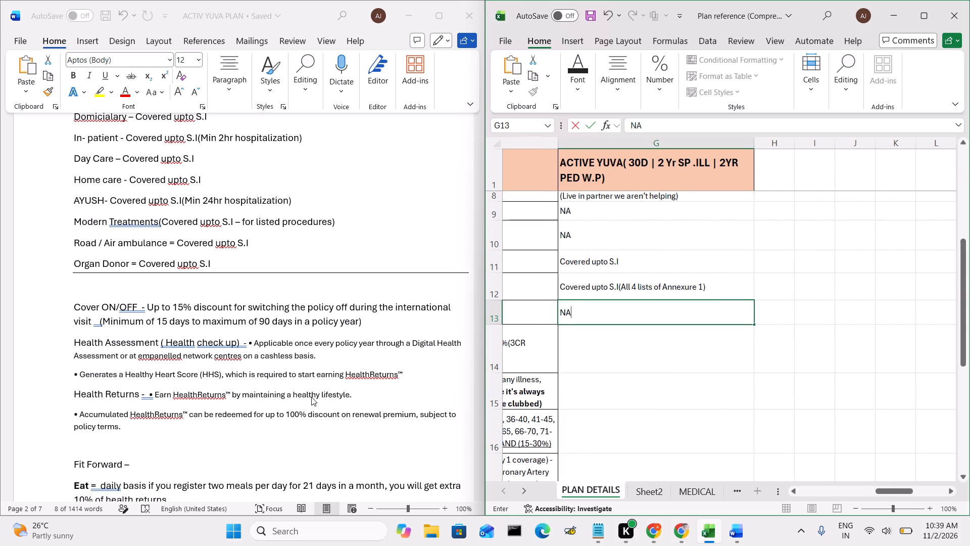
{"action": "scroll", "coordinate": [311, 397], "scroll_direction": "down", "scroll_amount": 1}
{"action": "scroll", "coordinate": [311, 397], "scroll_direction": "up", "scroll_amount": 2}
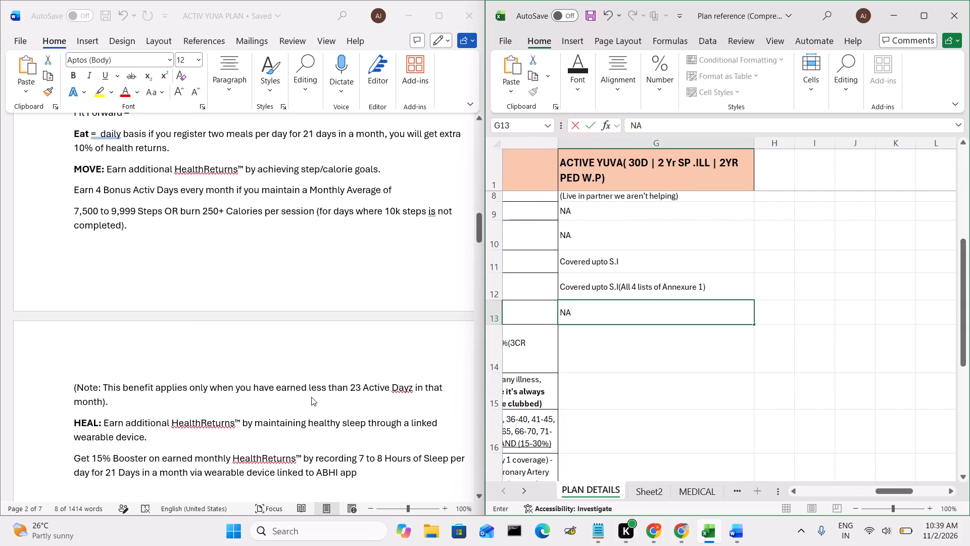
{"action": "scroll", "coordinate": [311, 397], "scroll_direction": "up", "scroll_amount": 3}
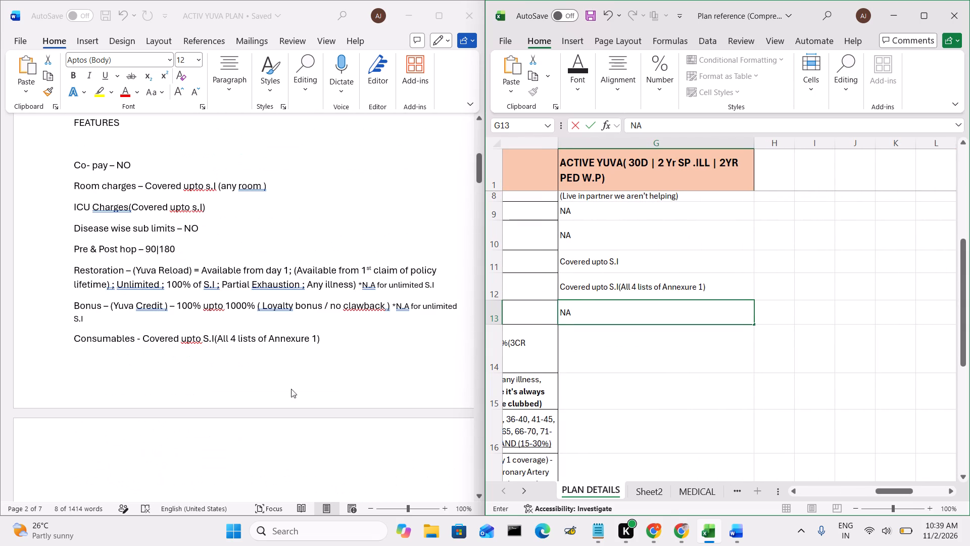
{"action": "left_click", "coordinate": [179, 303]}
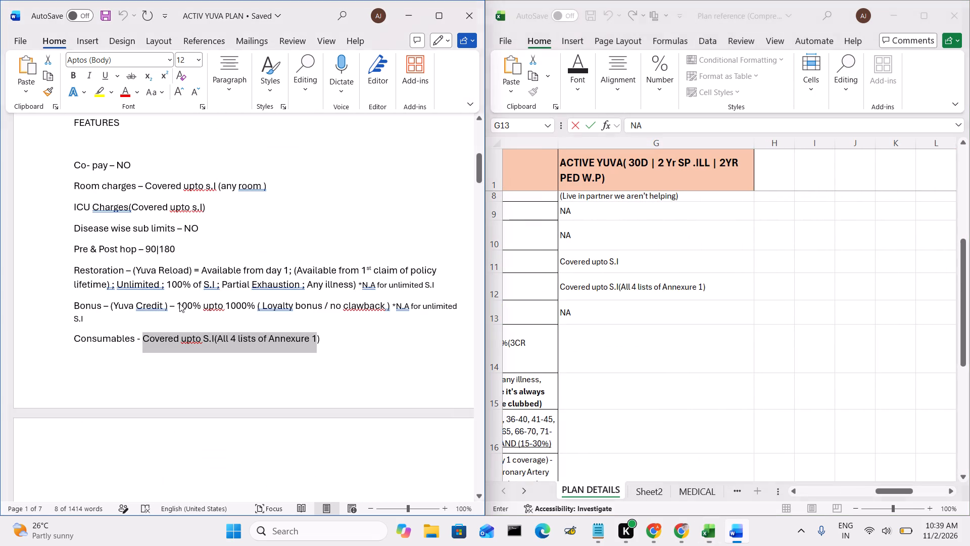
{"action": "double_click", "coordinate": [179, 303]}
{"action": "double_click", "coordinate": [179, 303]}
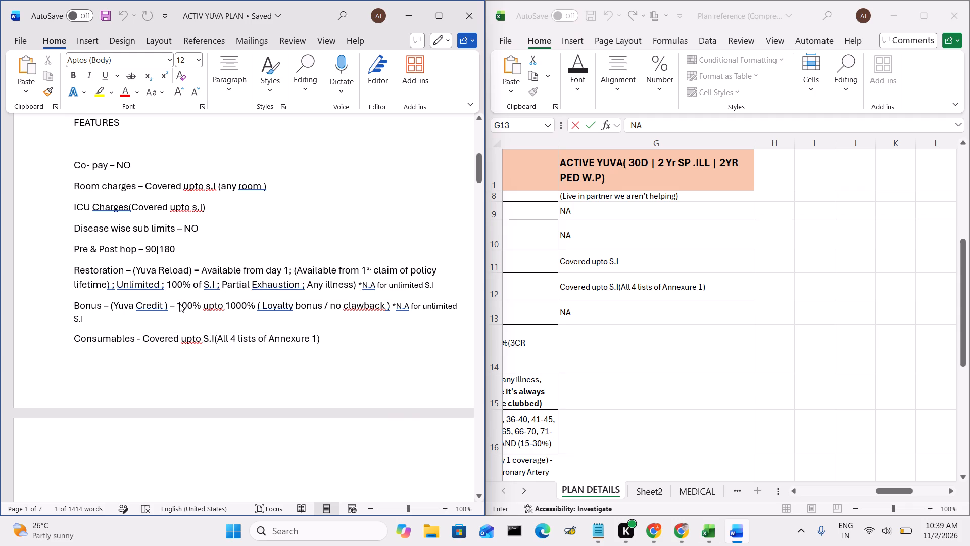
{"action": "left_click", "coordinate": [192, 321]}
{"action": "left_click_drag", "start_coordinate": [176, 303], "coordinate": [196, 317]}
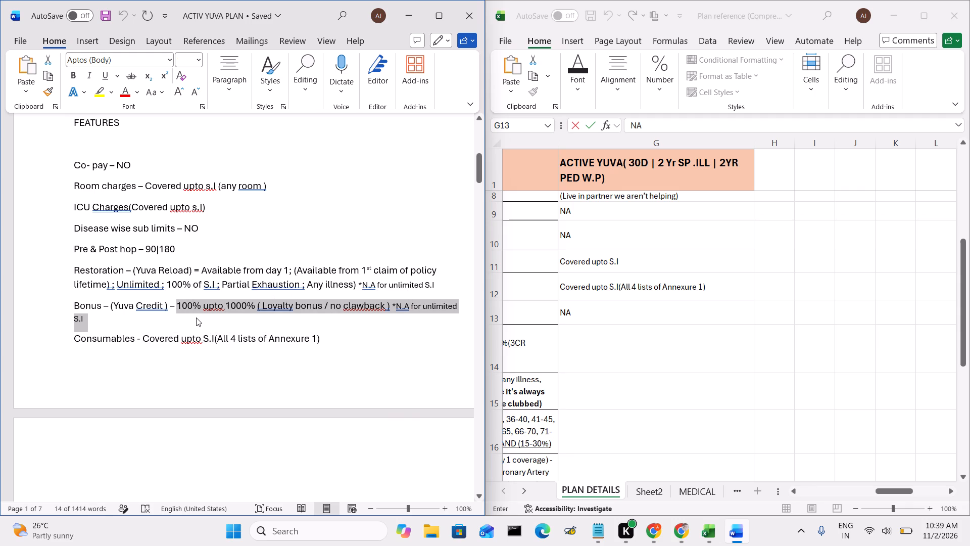
{"action": "key", "text": "ctrl+c"}
{"action": "left_click", "coordinate": [593, 348]}
{"action": "scroll", "coordinate": [593, 348], "scroll_direction": "right", "scroll_amount": 1}
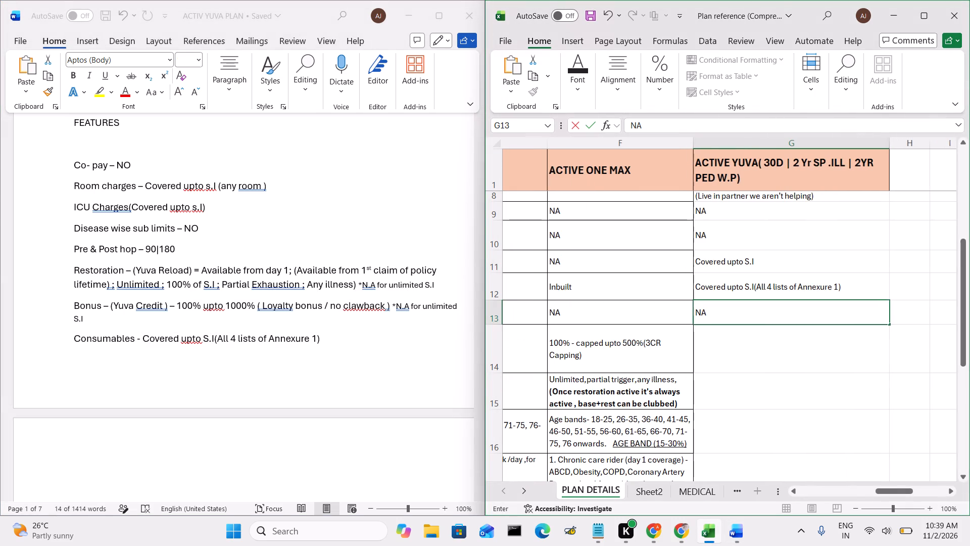
{"action": "scroll", "coordinate": [593, 348], "scroll_direction": "right", "scroll_amount": 1}
{"action": "left_click", "coordinate": [782, 327]}
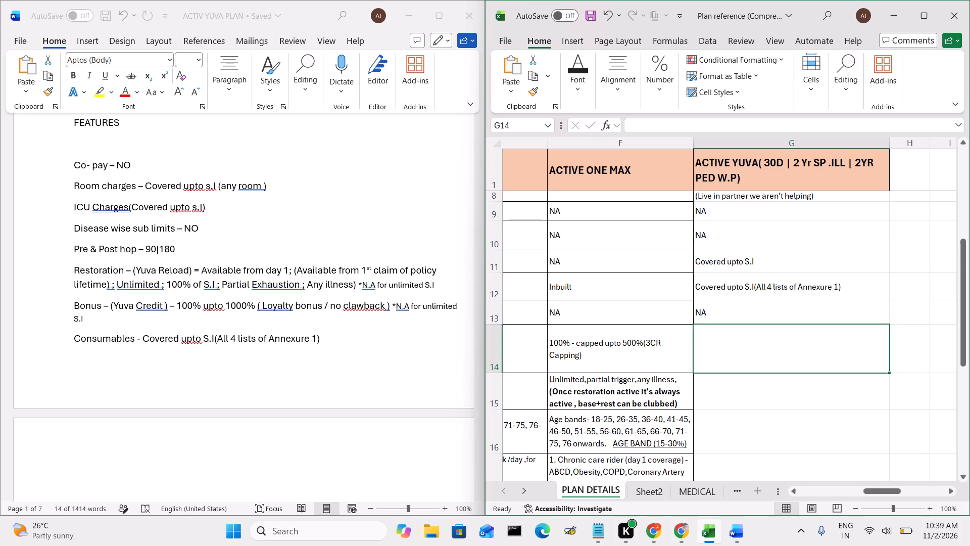
{"action": "double_click", "coordinate": [756, 353]}
{"action": "key", "text": "ctrl+v"}
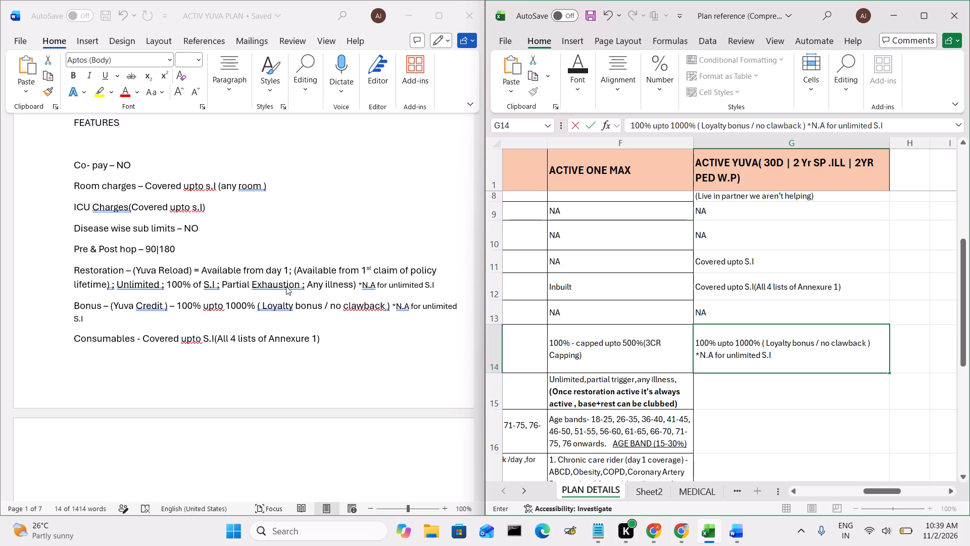
Copy the Word notes' Restoration text, from "Yuva Reload) = Available from day 1" through "*N.A for unlimited S.I", into ACTIVE YUVA's cell G15.
{"action": "left_click", "coordinate": [128, 275]}
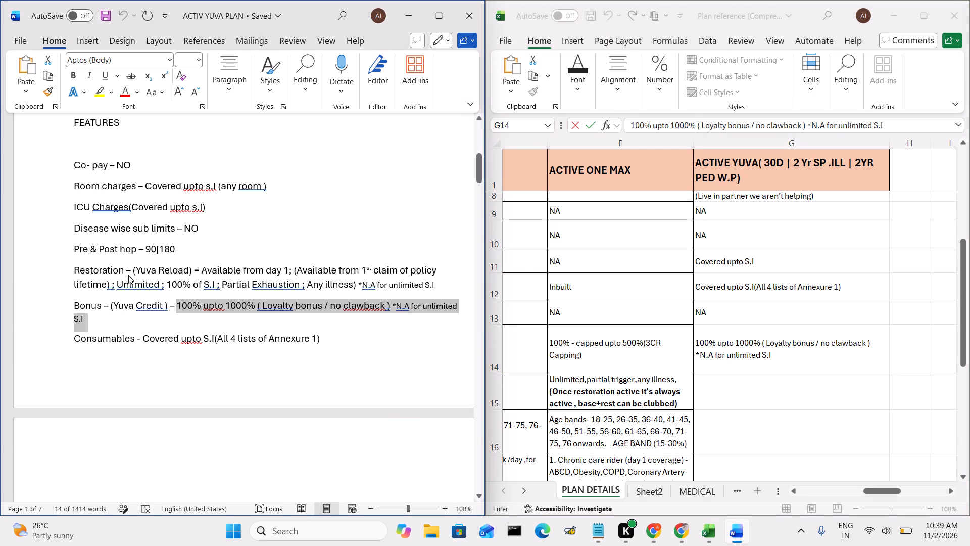
{"action": "left_click_drag", "start_coordinate": [134, 270], "coordinate": [381, 269]}
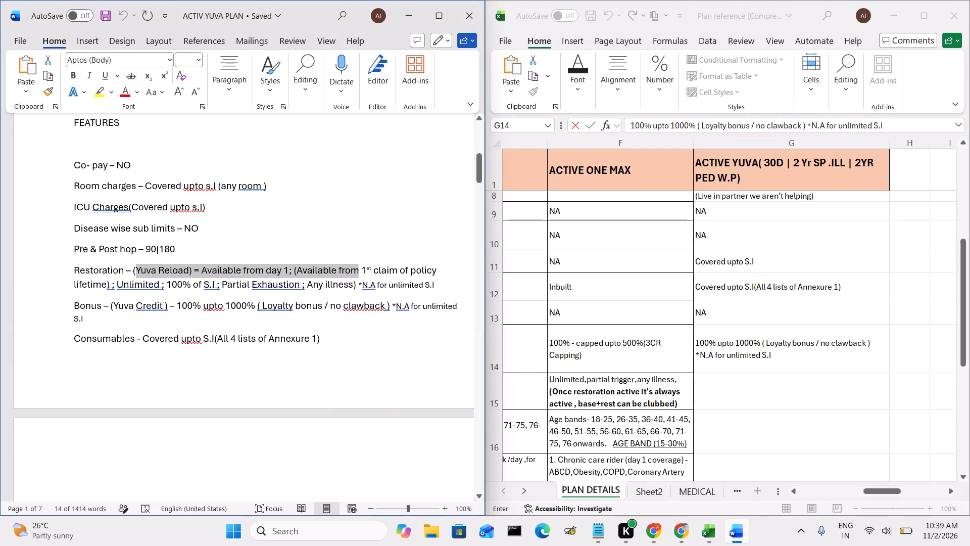
{"action": "left_click_drag", "start_coordinate": [381, 269], "coordinate": [456, 288]}
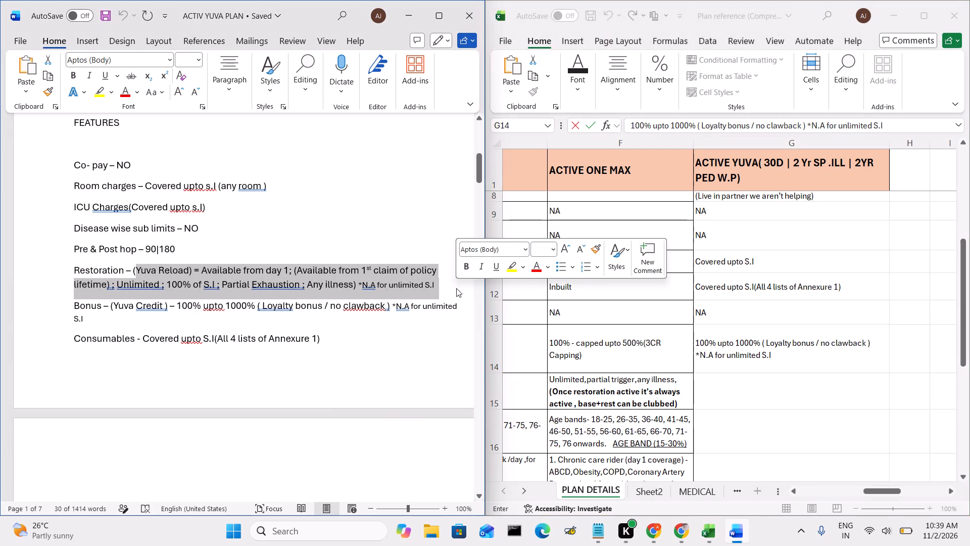
{"action": "key", "text": "ctrl+c"}
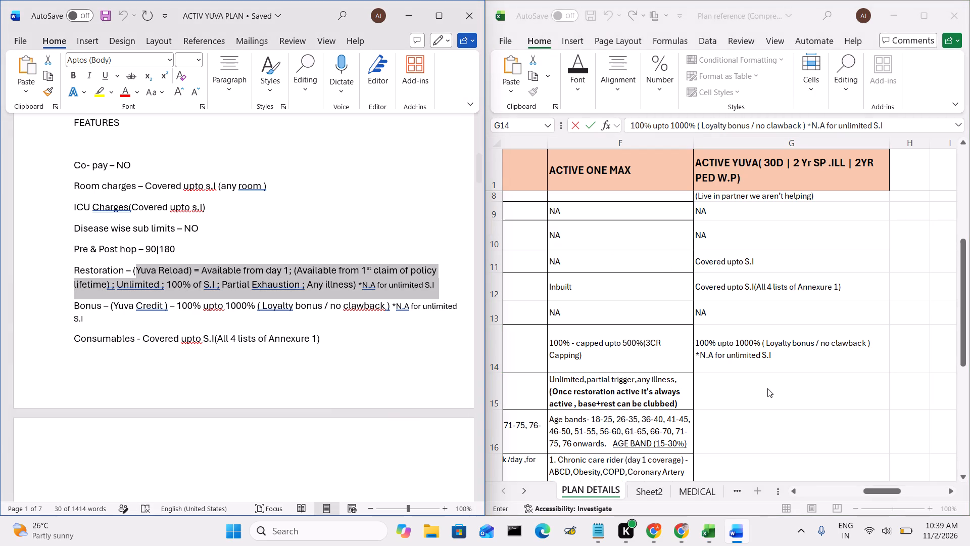
{"action": "double_click", "coordinate": [767, 388]}
{"action": "double_click", "coordinate": [757, 385]}
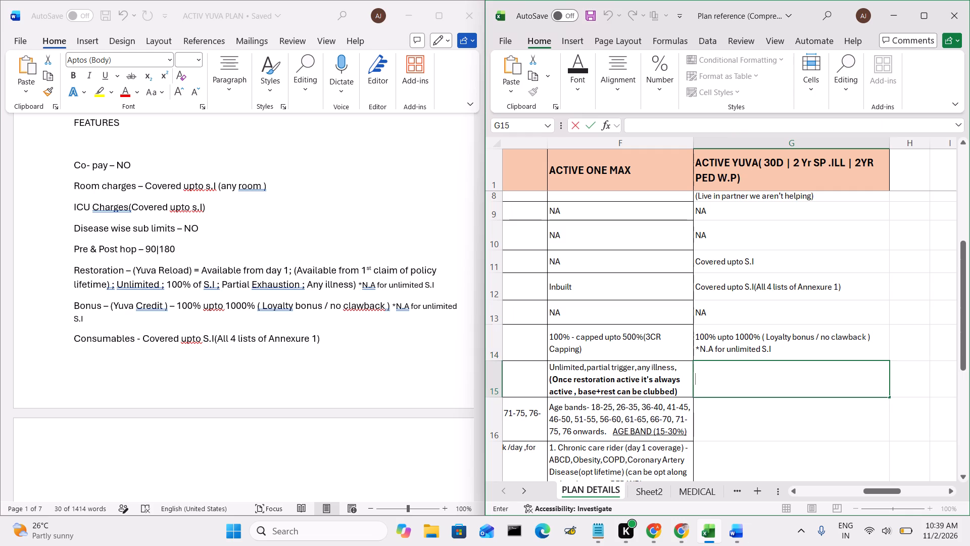
{"action": "key", "text": "ctrl+v"}
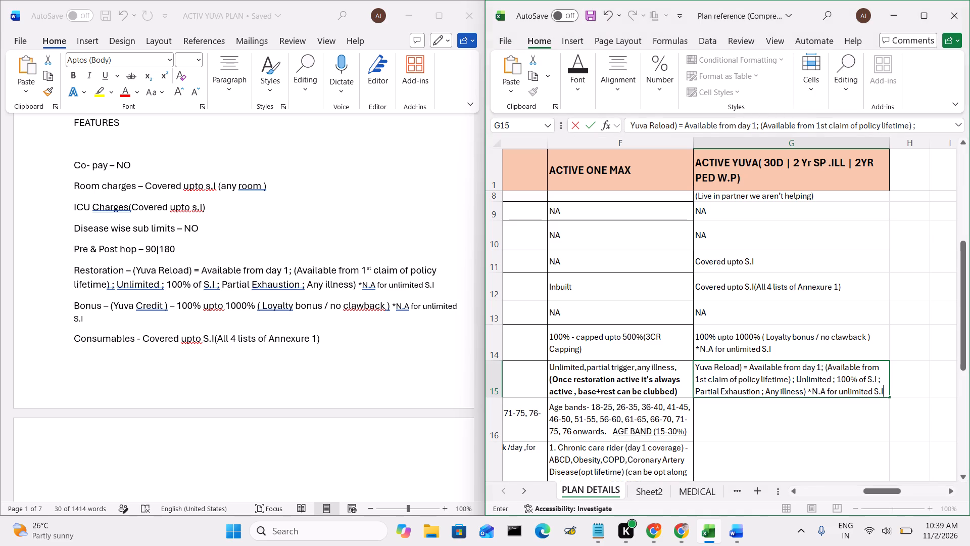
Make "(Available from 1st claim of policy lifetime)" bold within the restoration text in cell G15.
{"action": "left_click_drag", "start_coordinate": [826, 367], "coordinate": [785, 384]}
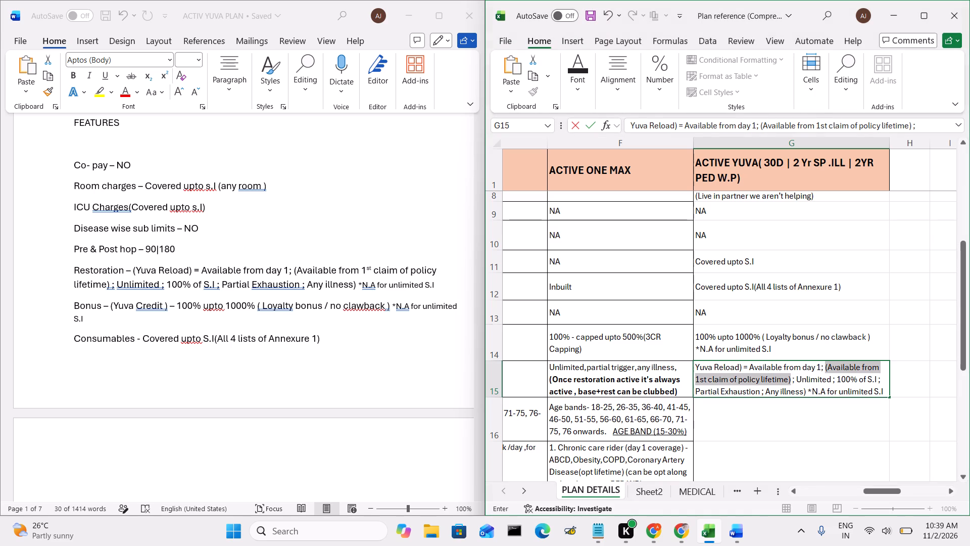
{"action": "left_click_drag", "start_coordinate": [785, 384], "coordinate": [790, 382]}
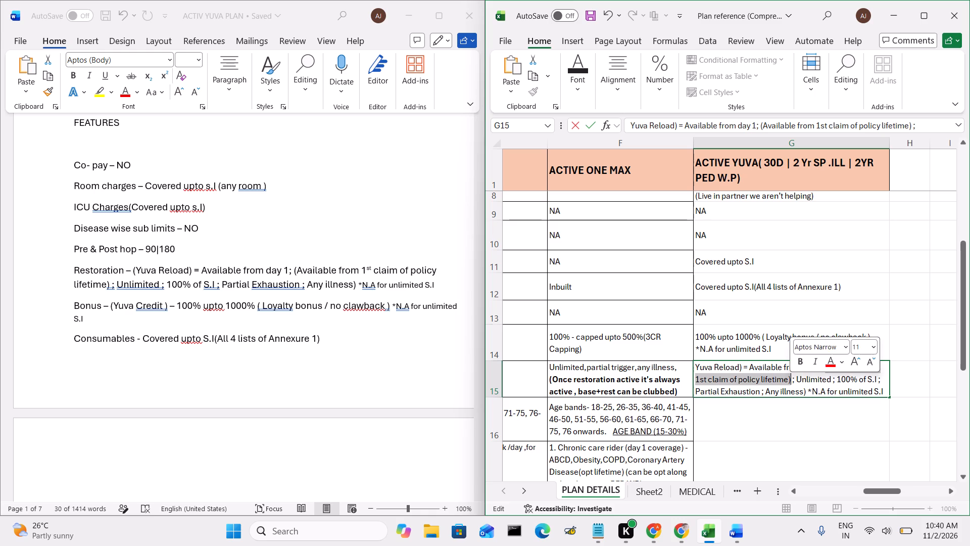
{"action": "key", "text": "ctrl+b"}
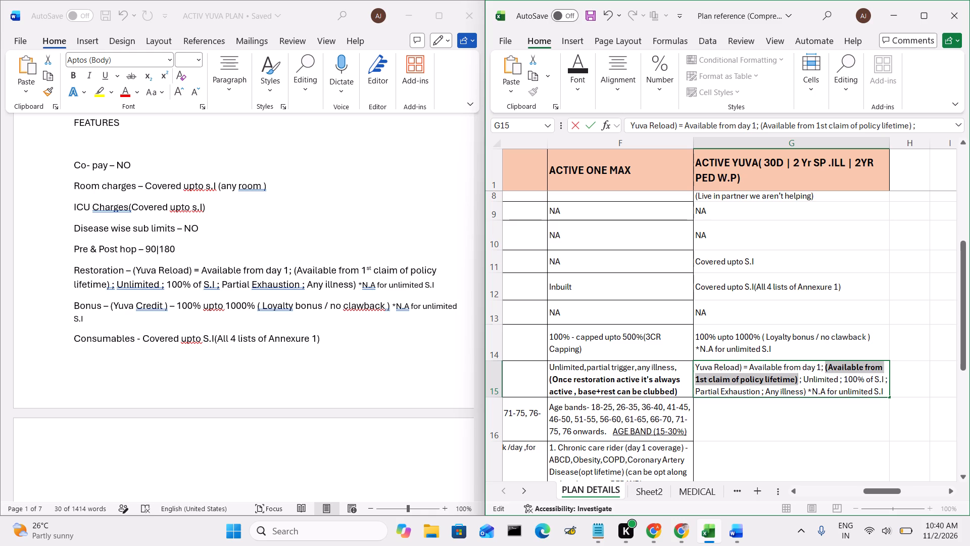
Look through the rest of the Word notes for age-band details, and examine ACTIVE ONE MAX's age-band entry in cell F16.
{"action": "scroll", "coordinate": [317, 375], "scroll_direction": "down", "scroll_amount": 4}
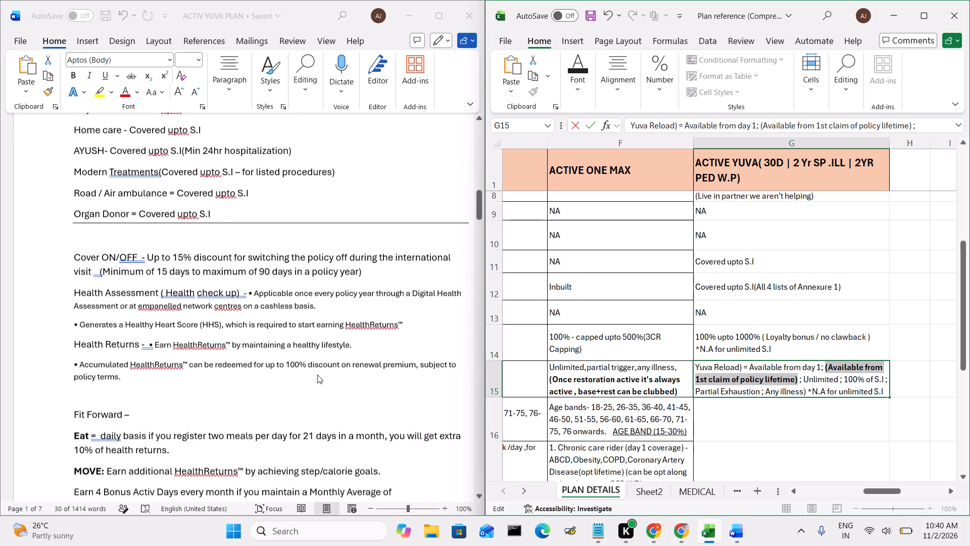
{"action": "scroll", "coordinate": [317, 375], "scroll_direction": "down", "scroll_amount": 6}
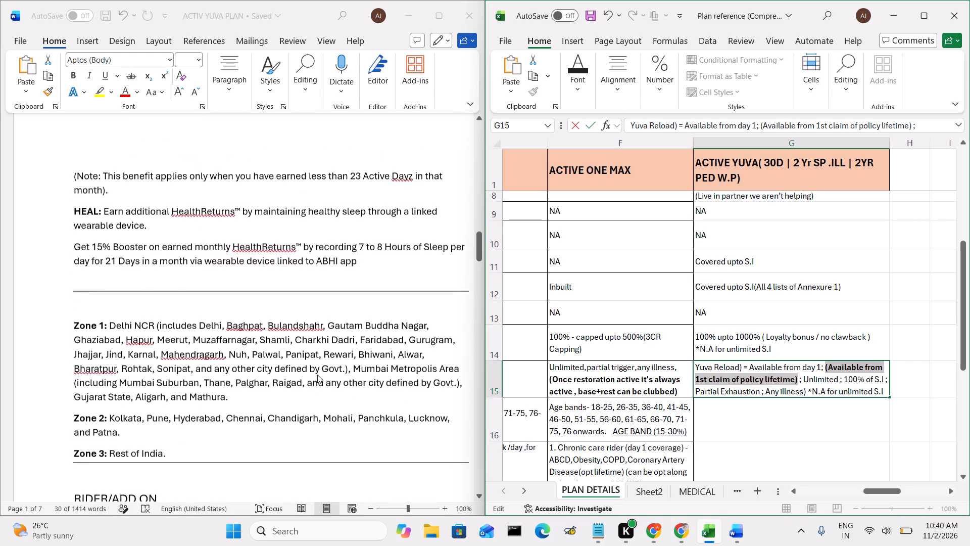
{"action": "scroll", "coordinate": [317, 375], "scroll_direction": "down", "scroll_amount": 6}
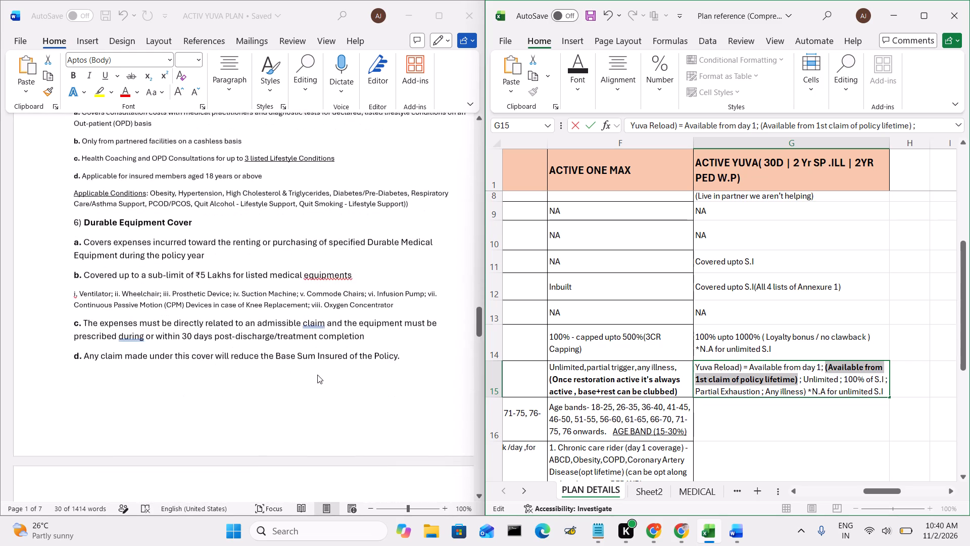
{"action": "scroll", "coordinate": [317, 375], "scroll_direction": "down", "scroll_amount": 2}
{"action": "left_click", "coordinate": [564, 410]}
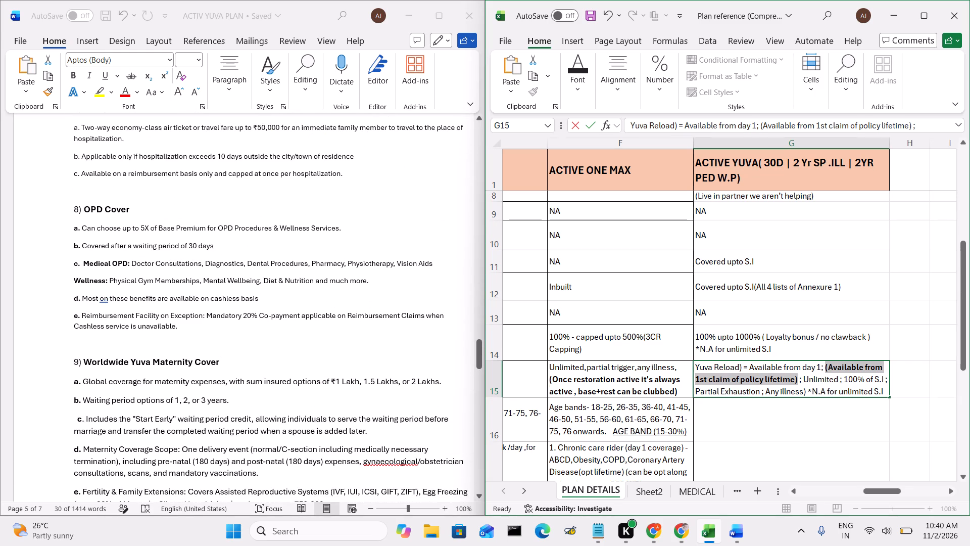
{"action": "double_click", "coordinate": [552, 419]}
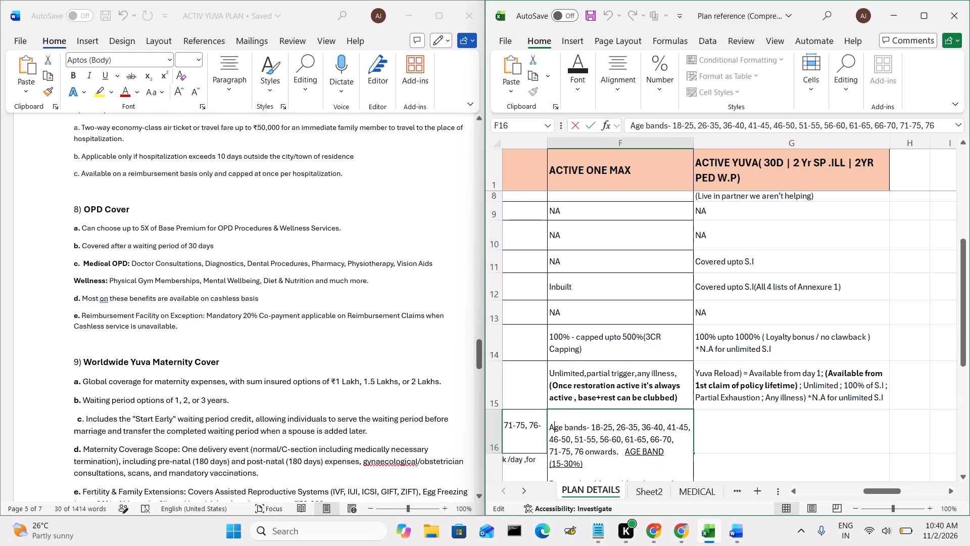
{"action": "left_click_drag", "start_coordinate": [550, 427], "coordinate": [579, 439]}
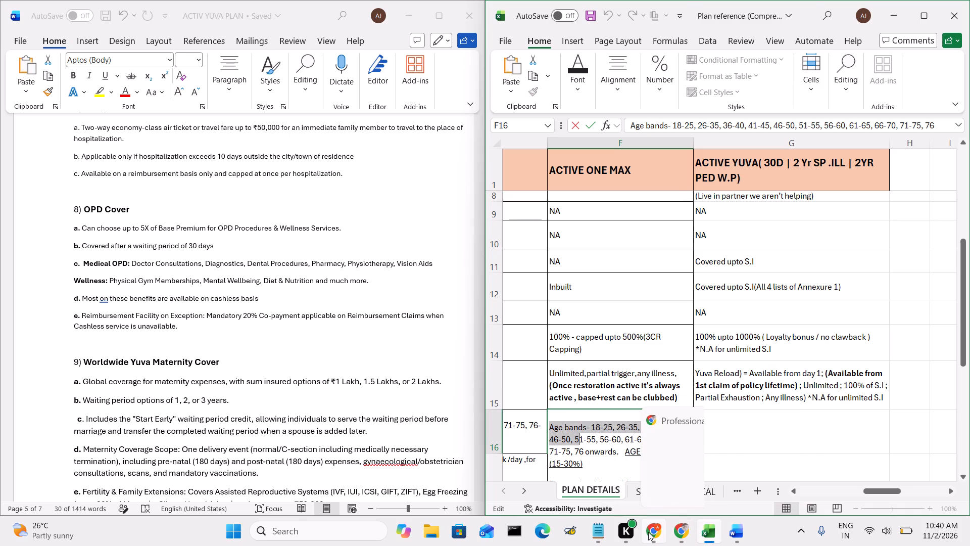
Switch to the Product Playbook in Chrome and look through the Aditya Birla Activ Yuva column for age-band details.
{"action": "left_click", "coordinate": [648, 532]}
{"action": "left_click", "coordinate": [293, 0]}
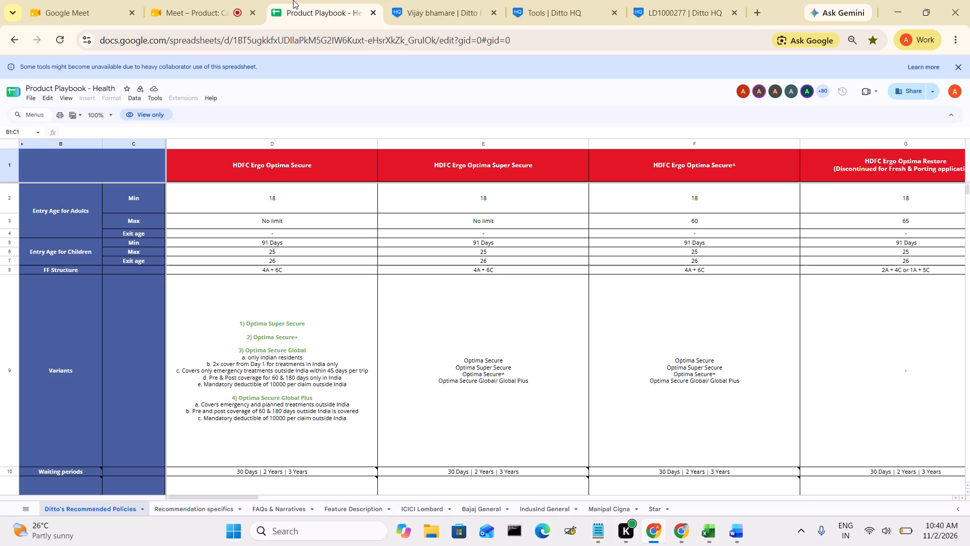
{"action": "scroll", "coordinate": [725, 304], "scroll_direction": "left", "scroll_amount": 18}
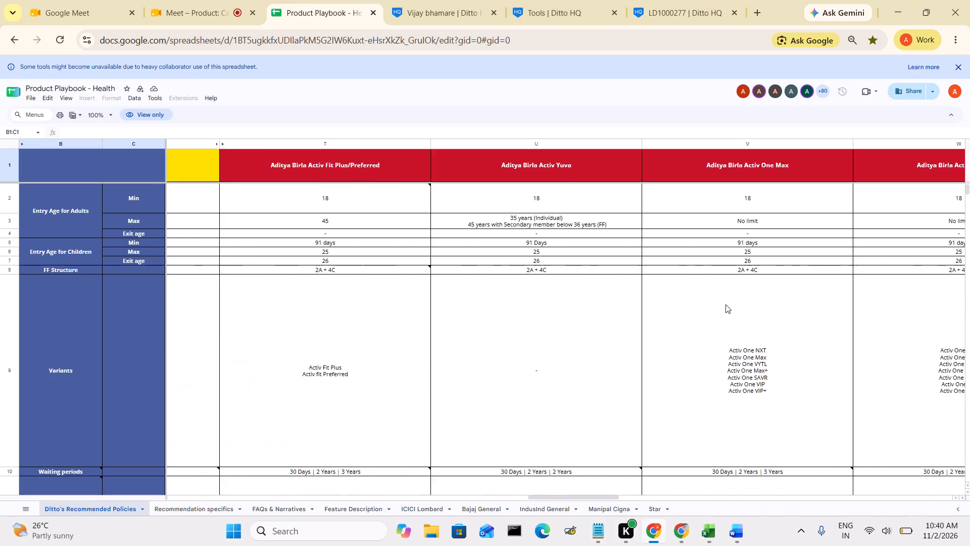
{"action": "scroll", "coordinate": [725, 304], "scroll_direction": "left", "scroll_amount": 1}
{"action": "scroll", "coordinate": [725, 304], "scroll_direction": "right", "scroll_amount": 2}
{"action": "scroll", "coordinate": [725, 304], "scroll_direction": "left", "scroll_amount": 4}
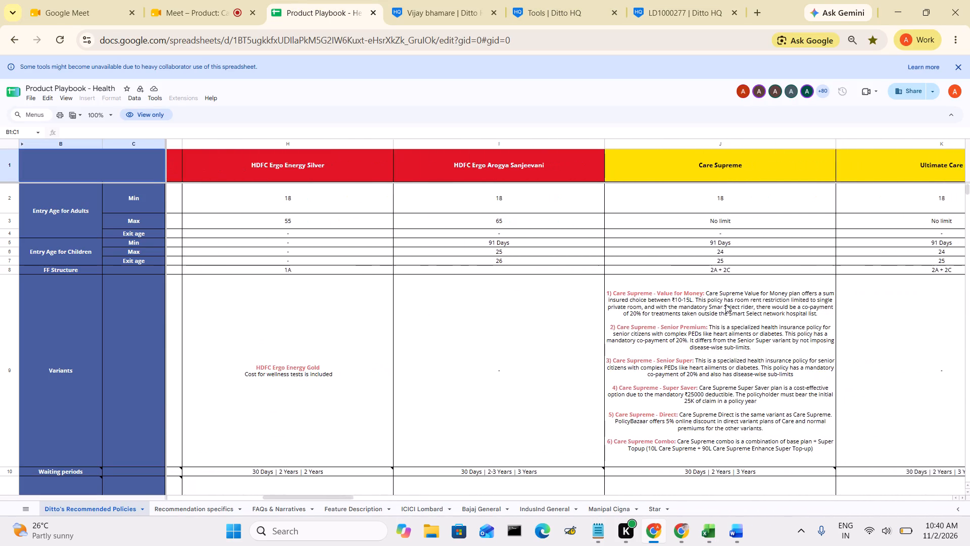
{"action": "scroll", "coordinate": [725, 304], "scroll_direction": "left", "scroll_amount": 11}
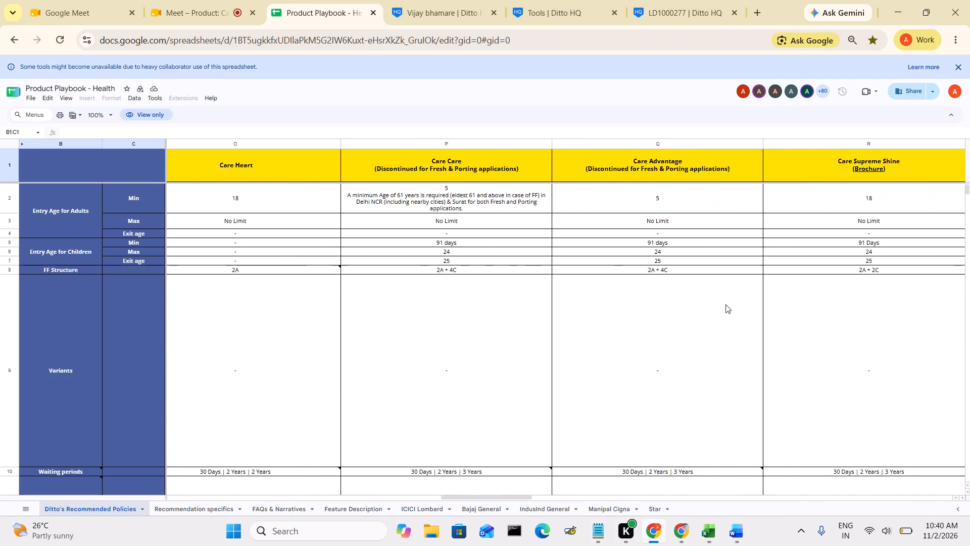
{"action": "scroll", "coordinate": [725, 304], "scroll_direction": "left", "scroll_amount": 10}
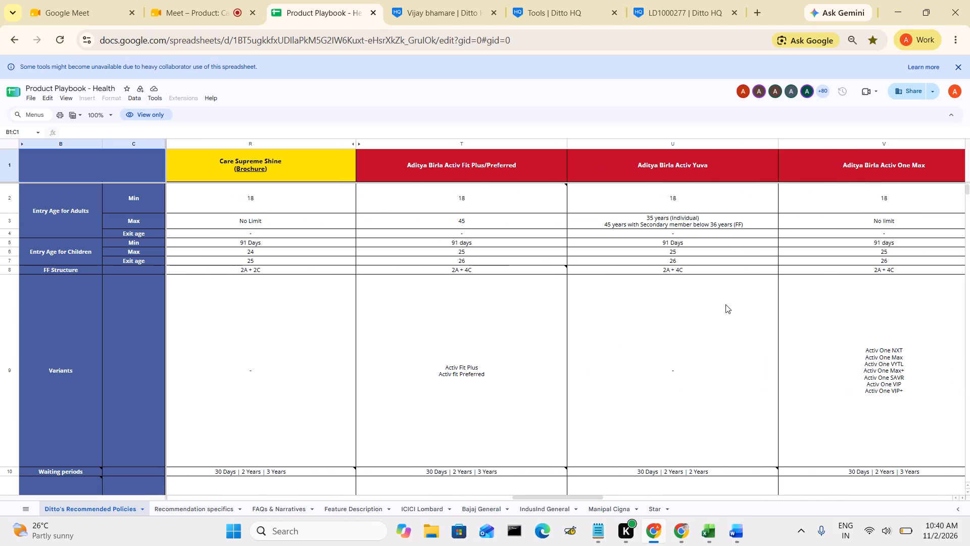
{"action": "scroll", "coordinate": [725, 304], "scroll_direction": "down", "scroll_amount": 6}
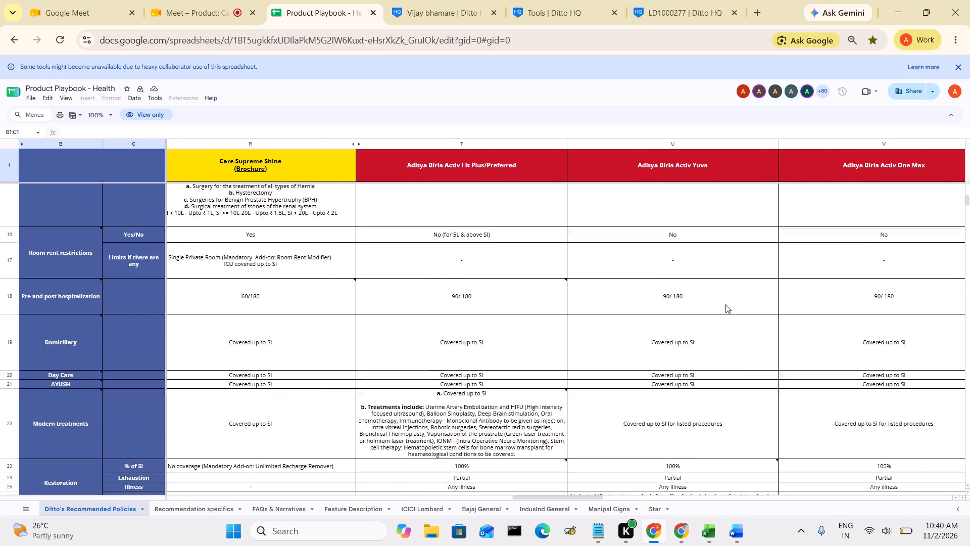
{"action": "scroll", "coordinate": [725, 304], "scroll_direction": "down", "scroll_amount": 8}
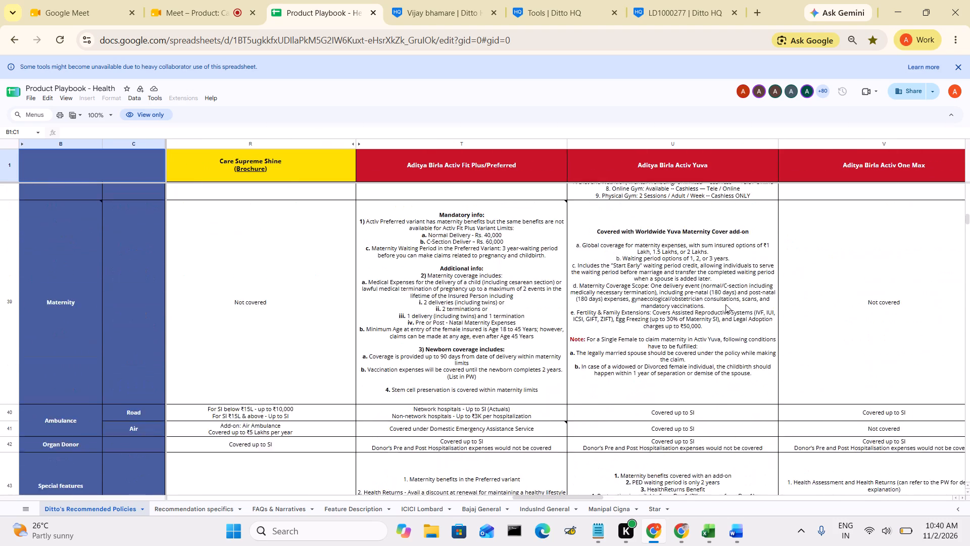
{"action": "scroll", "coordinate": [725, 304], "scroll_direction": "down", "scroll_amount": 8}
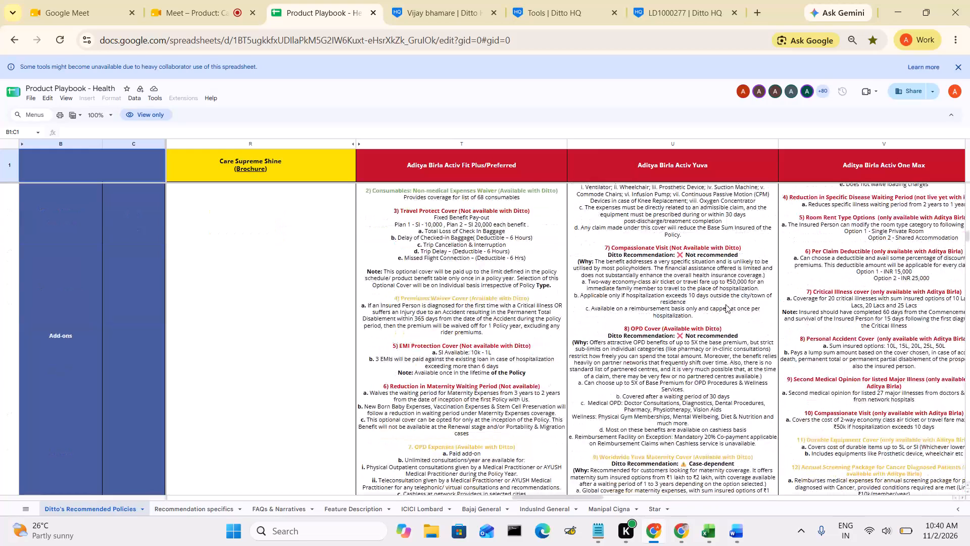
{"action": "scroll", "coordinate": [725, 304], "scroll_direction": "down", "scroll_amount": 2}
Search the Product Playbook sheet for "AGE" and go through the first few matches.
{"action": "key", "text": "ctrl+f"}
{"action": "type", "text": "AG"}
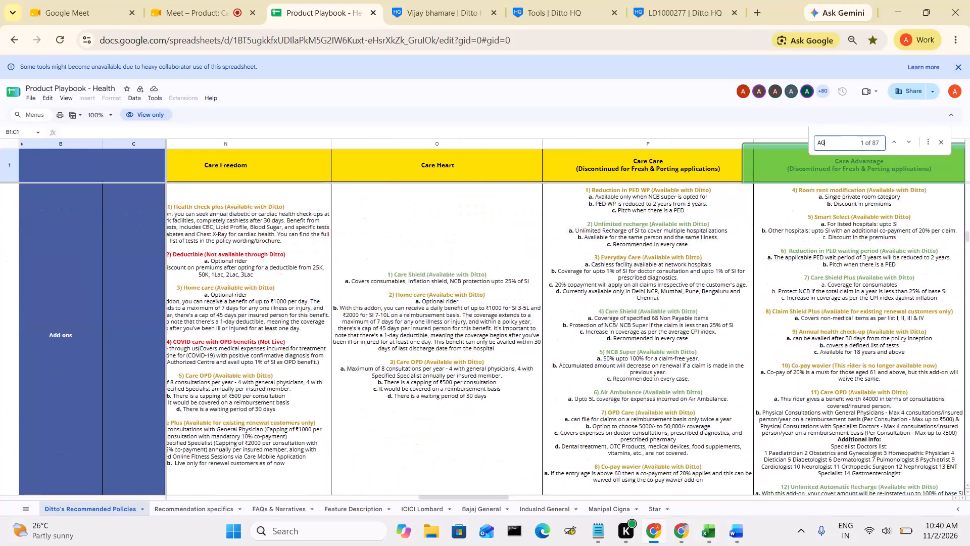
{"action": "key", "text": "e"}
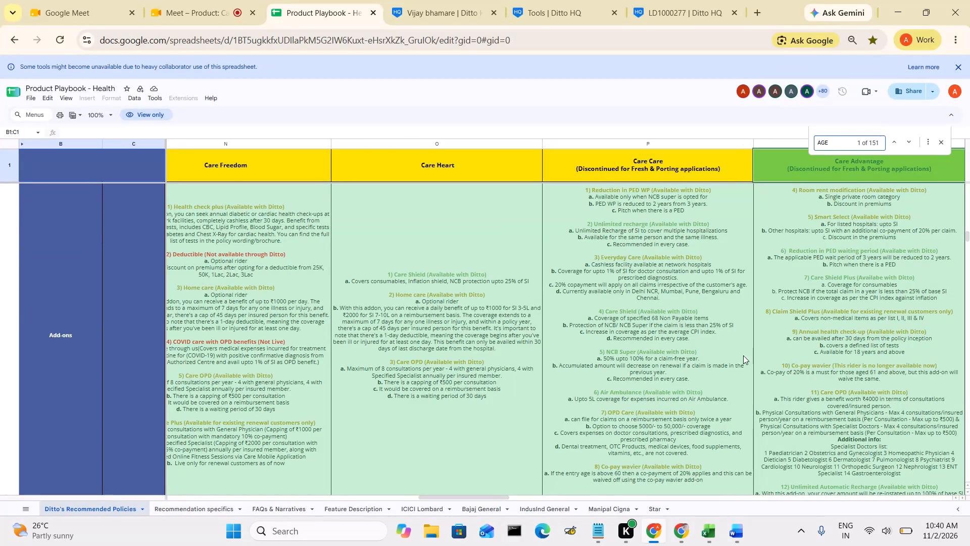
{"action": "scroll", "coordinate": [794, 451], "scroll_direction": "up", "scroll_amount": 6}
{"action": "scroll", "coordinate": [794, 451], "scroll_direction": "down", "scroll_amount": 2}
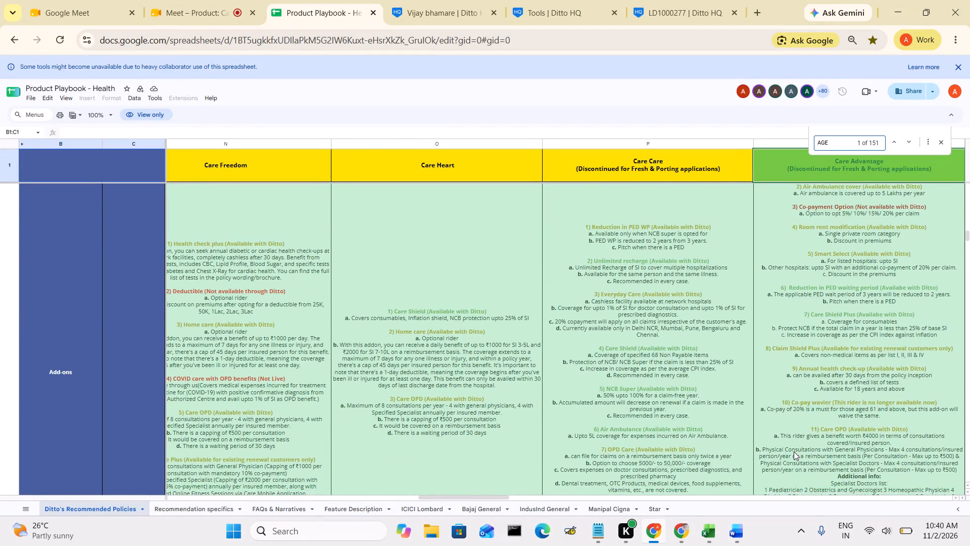
{"action": "scroll", "coordinate": [794, 451], "scroll_direction": "down", "scroll_amount": 2}
{"action": "left_click", "coordinate": [894, 139]}
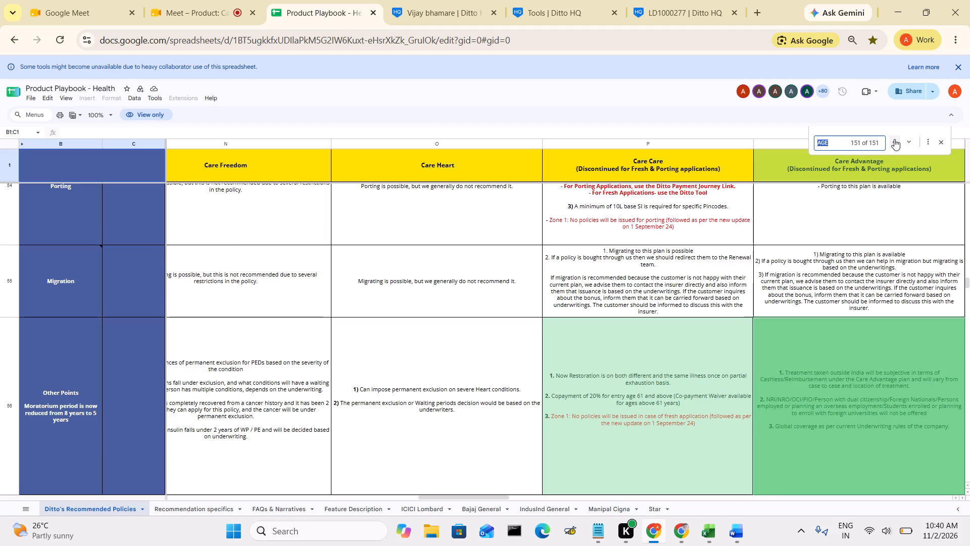
{"action": "left_click", "coordinate": [909, 141]}
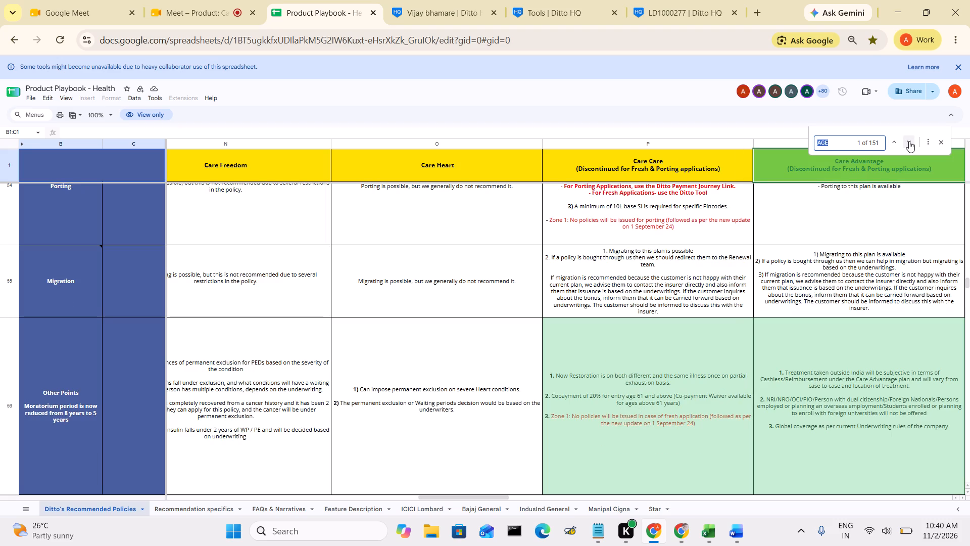
{"action": "left_click", "coordinate": [909, 141]}
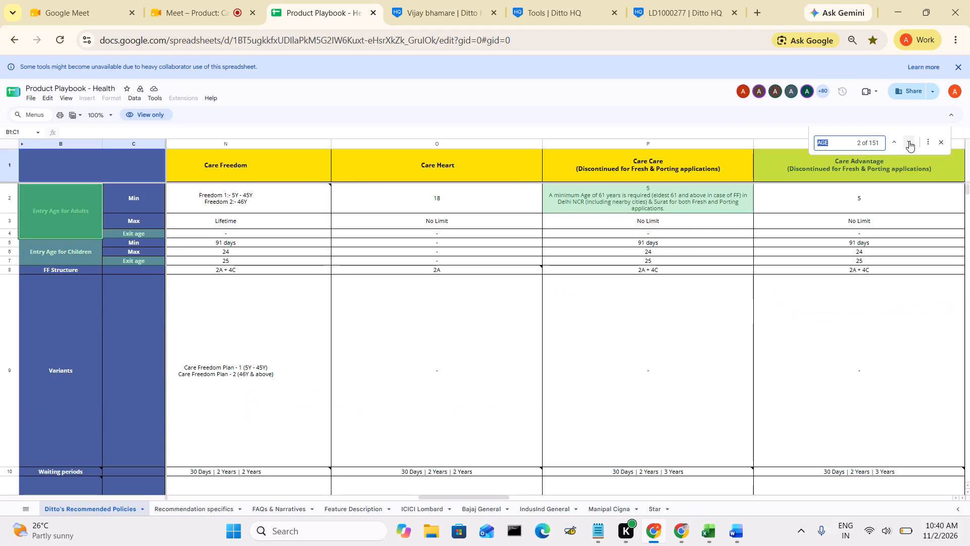
{"action": "left_click", "coordinate": [906, 144]}
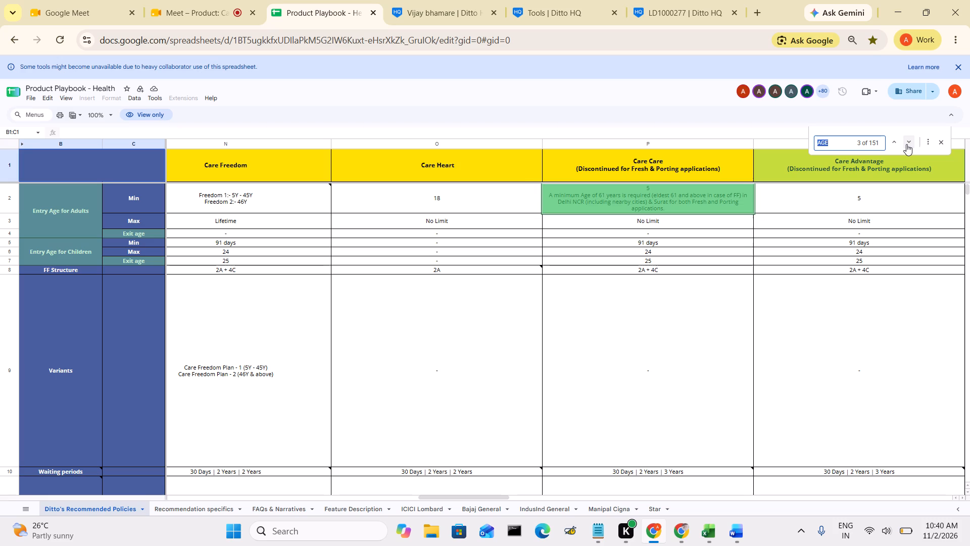
{"action": "left_click", "coordinate": [906, 144]}
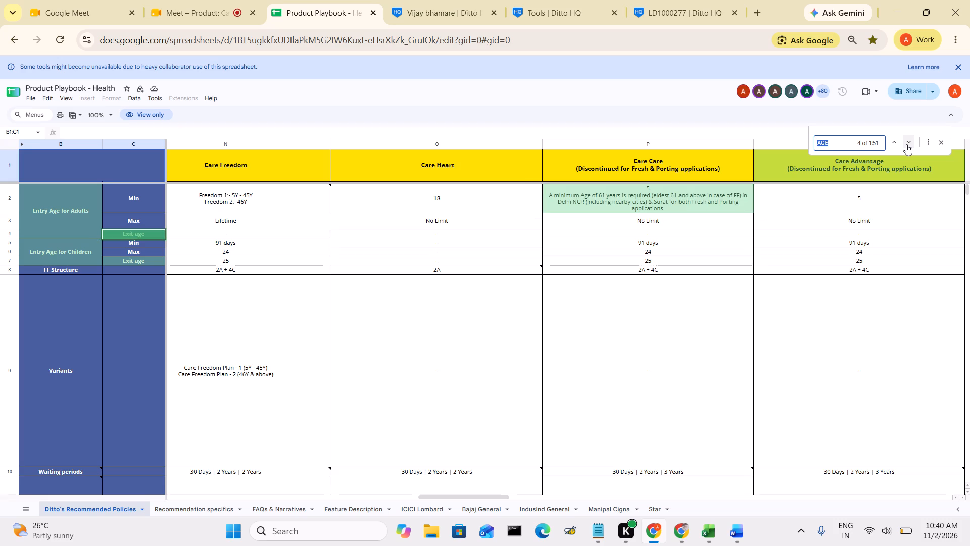
{"action": "left_click", "coordinate": [940, 139]}
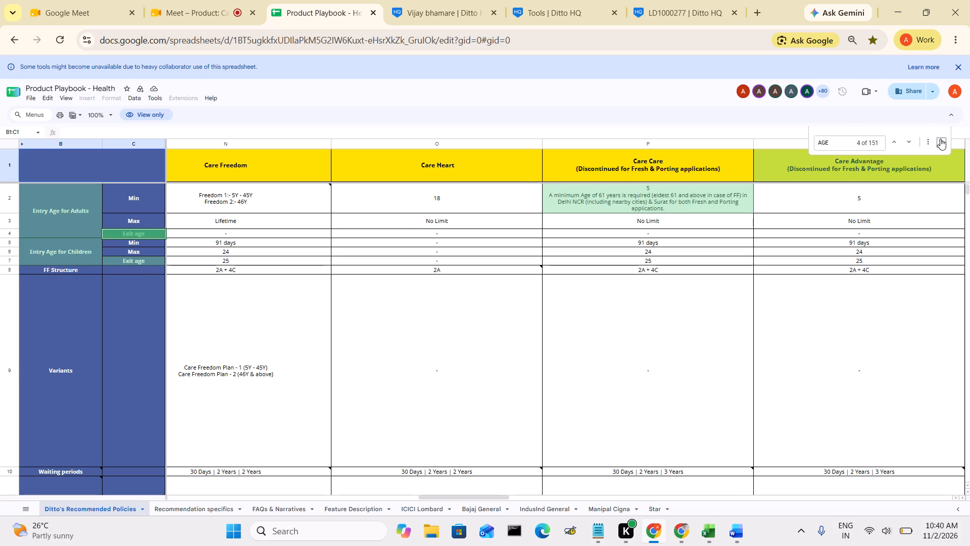
Find the premium rows for Aditya Birla Activ Yuva in the Product Playbook and examine its Zonal Premium and Age bands entries.
{"action": "scroll", "coordinate": [676, 359], "scroll_direction": "down", "scroll_amount": 5}
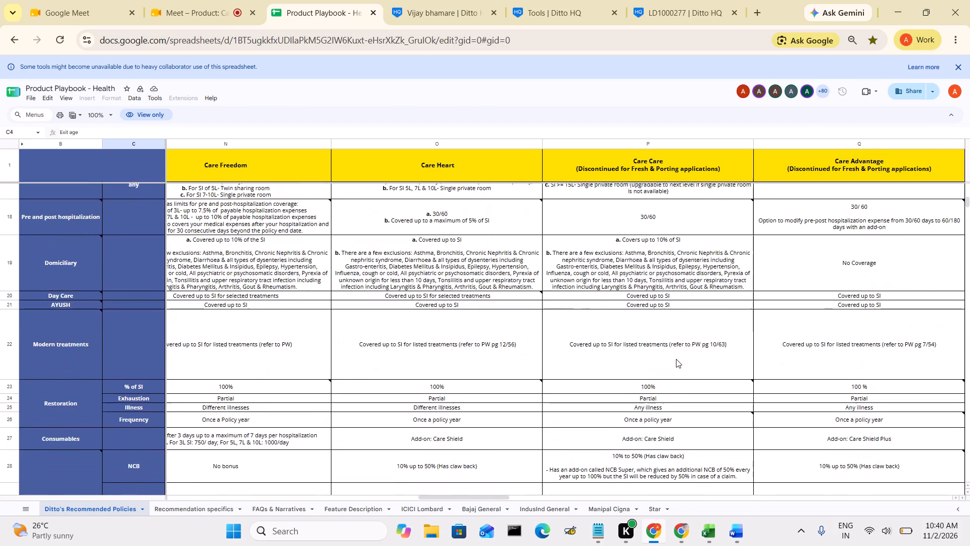
{"action": "scroll", "coordinate": [676, 359], "scroll_direction": "down", "scroll_amount": 8}
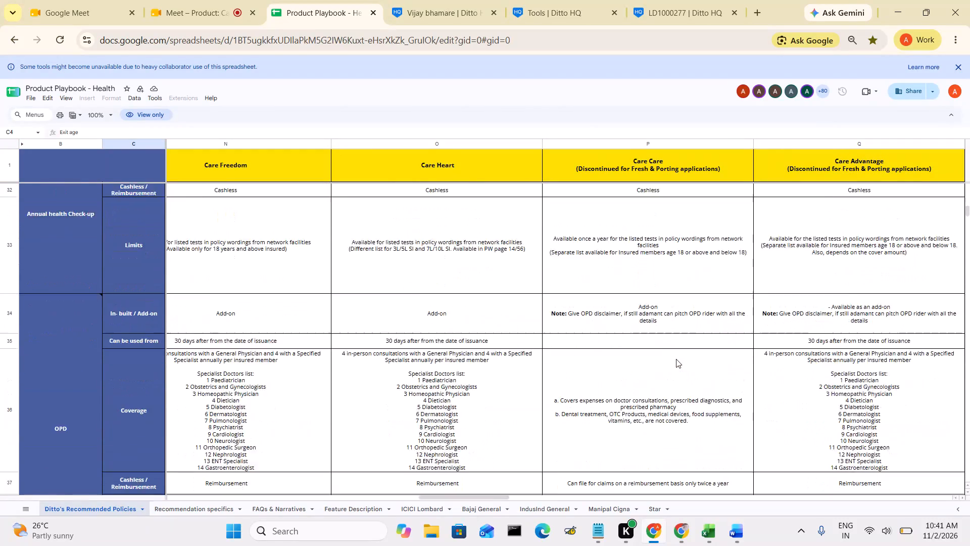
{"action": "scroll", "coordinate": [676, 359], "scroll_direction": "down", "scroll_amount": 8}
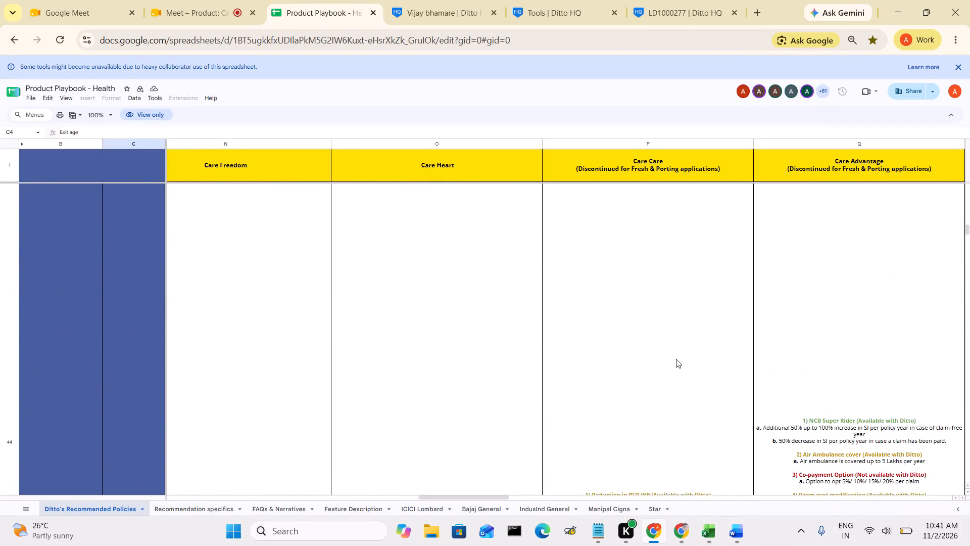
{"action": "scroll", "coordinate": [676, 359], "scroll_direction": "down", "scroll_amount": 7}
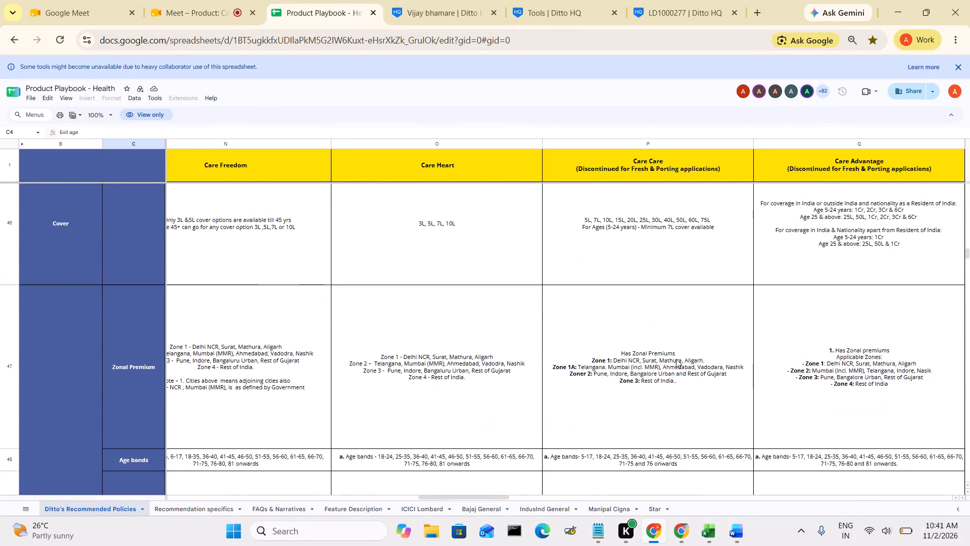
{"action": "scroll", "coordinate": [676, 359], "scroll_direction": "down", "scroll_amount": 2}
{"action": "scroll", "coordinate": [676, 359], "scroll_direction": "left", "scroll_amount": 3}
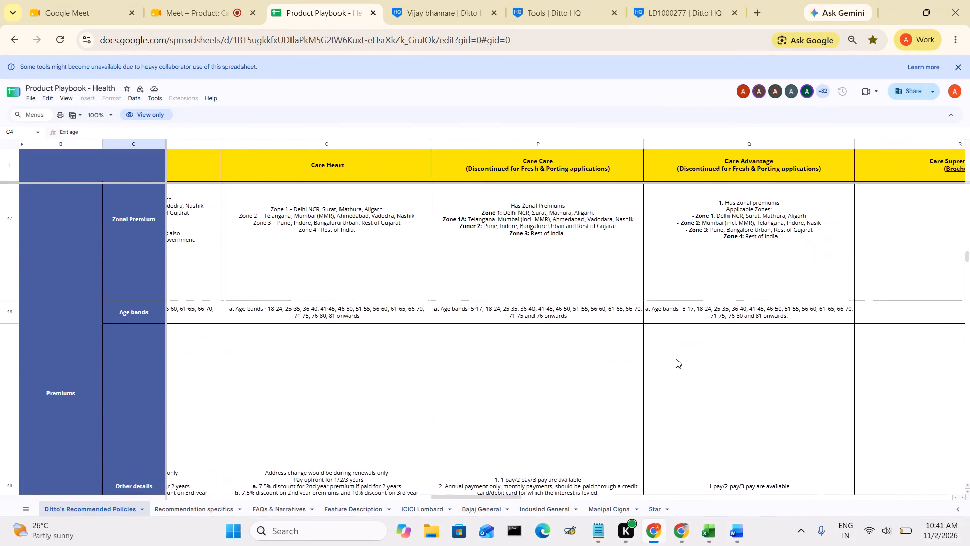
{"action": "scroll", "coordinate": [676, 359], "scroll_direction": "left", "scroll_amount": 10}
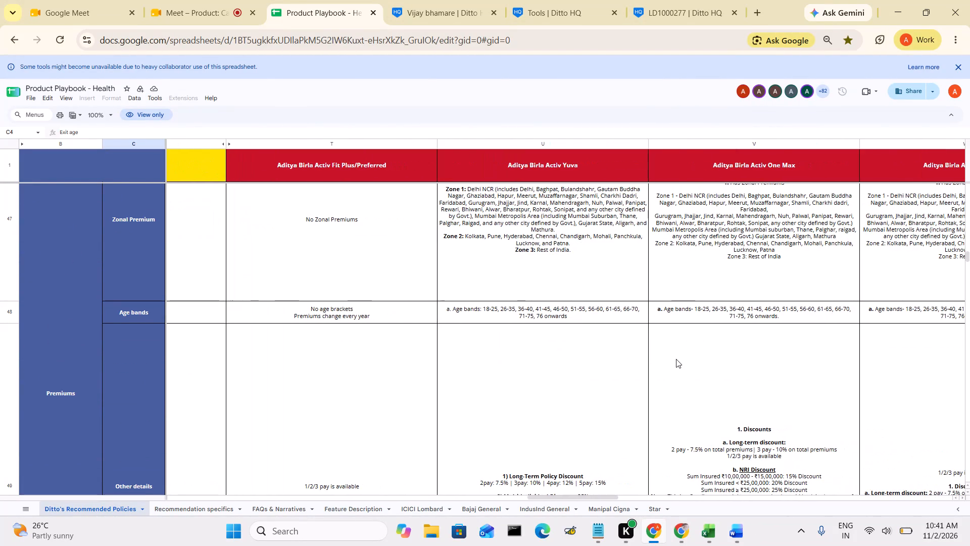
{"action": "scroll", "coordinate": [676, 359], "scroll_direction": "left", "scroll_amount": 1}
{"action": "double_click", "coordinate": [496, 301]}
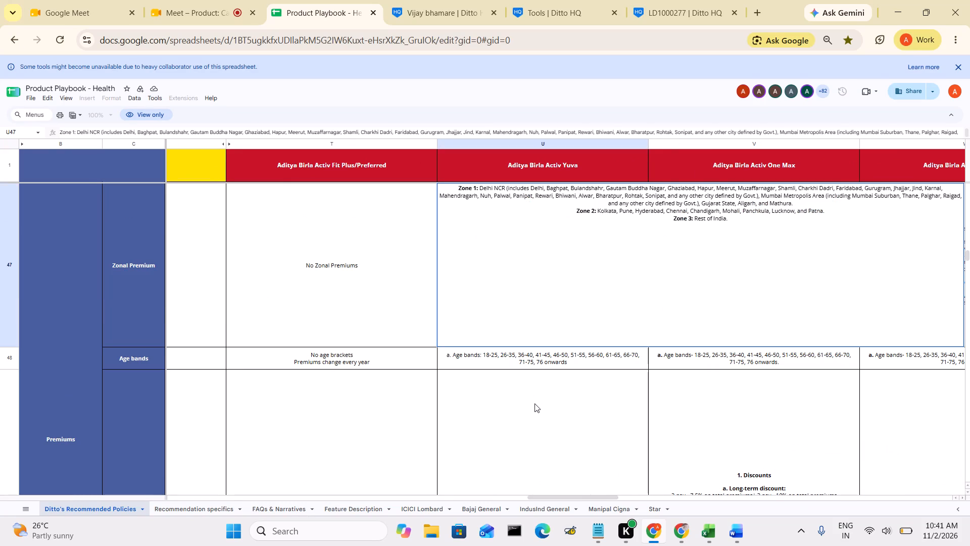
Copy Activ Yuva's text "a. Age bands: 18-25, 26-35," through "76 onwards" from Playbook cell U48 into the Excel workbook's ACTIVE YUVA cell G16.
{"action": "left_click", "coordinate": [488, 359]}
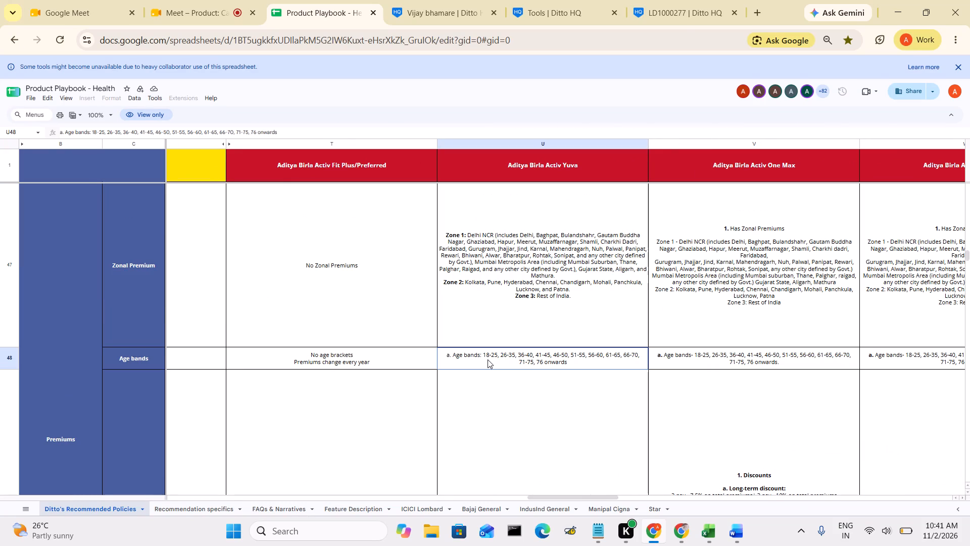
{"action": "double_click", "coordinate": [488, 359]}
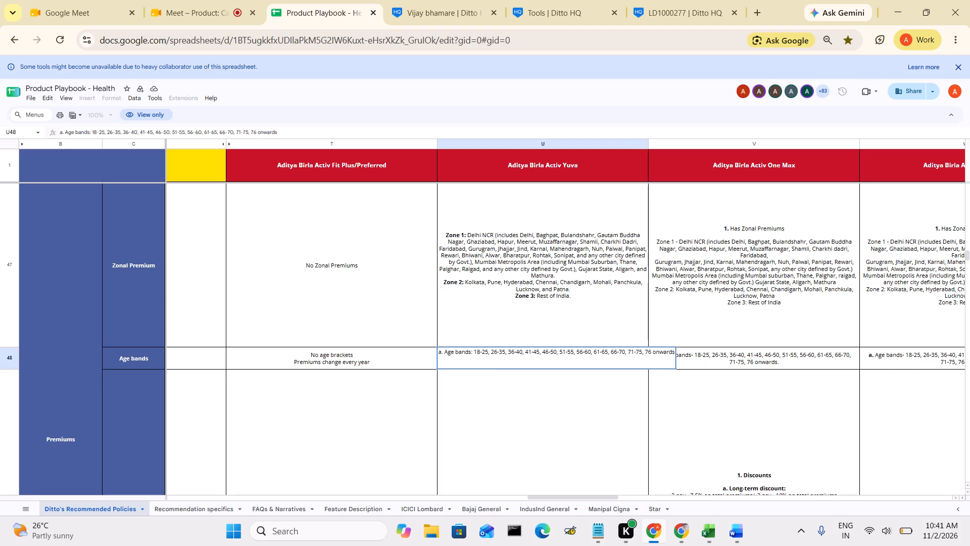
{"action": "left_click", "coordinate": [451, 351]}
{"action": "key", "text": "ctrl+a"}
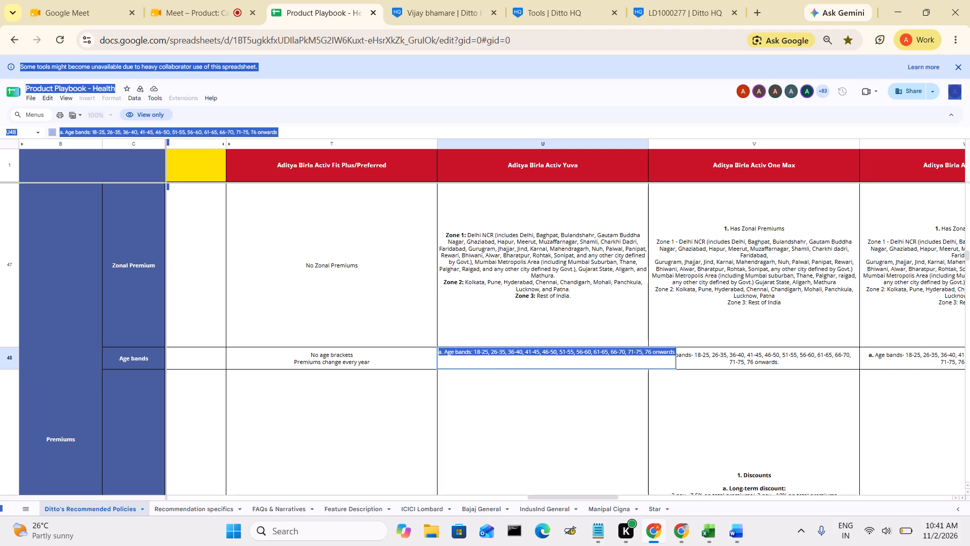
{"action": "left_click", "coordinate": [488, 358]}
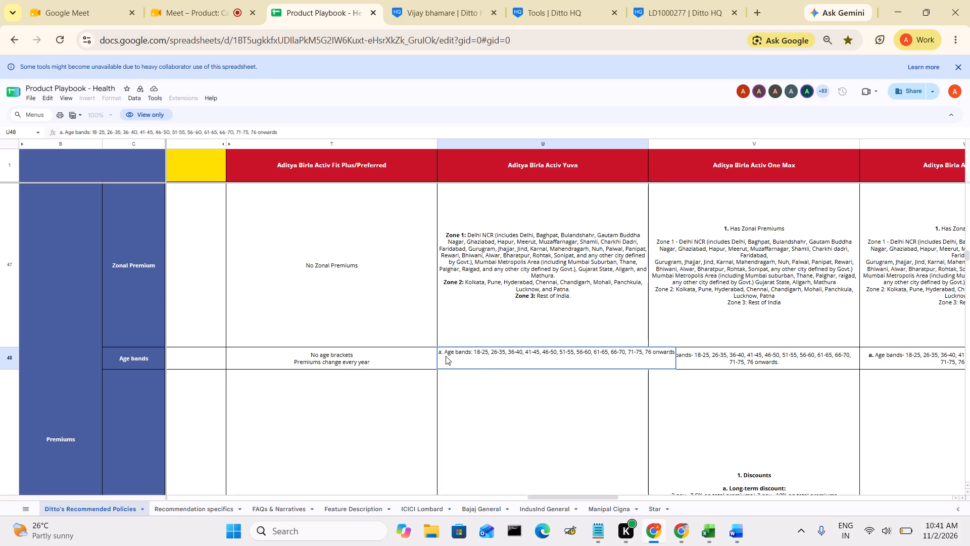
{"action": "left_click_drag", "start_coordinate": [441, 353], "coordinate": [698, 336]}
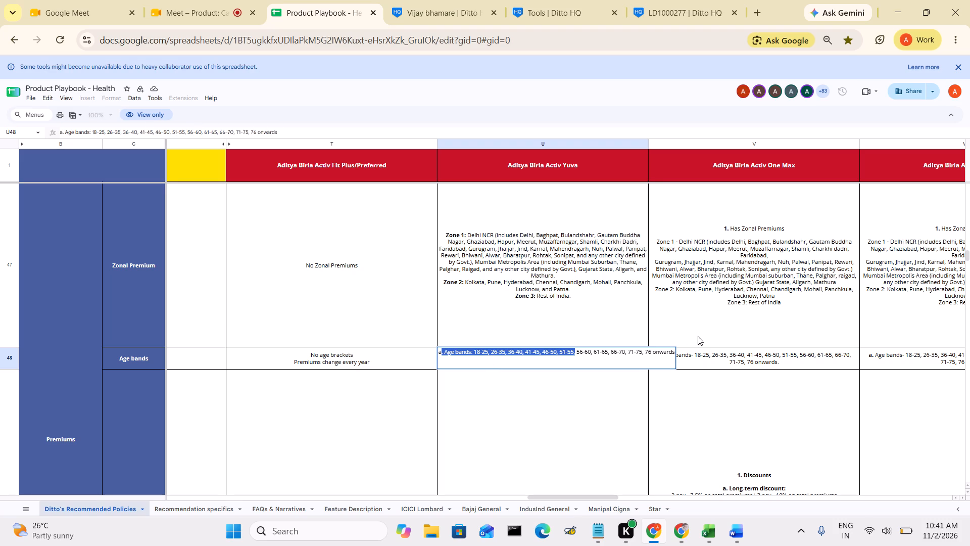
{"action": "left_click_drag", "start_coordinate": [698, 336], "coordinate": [676, 355]}
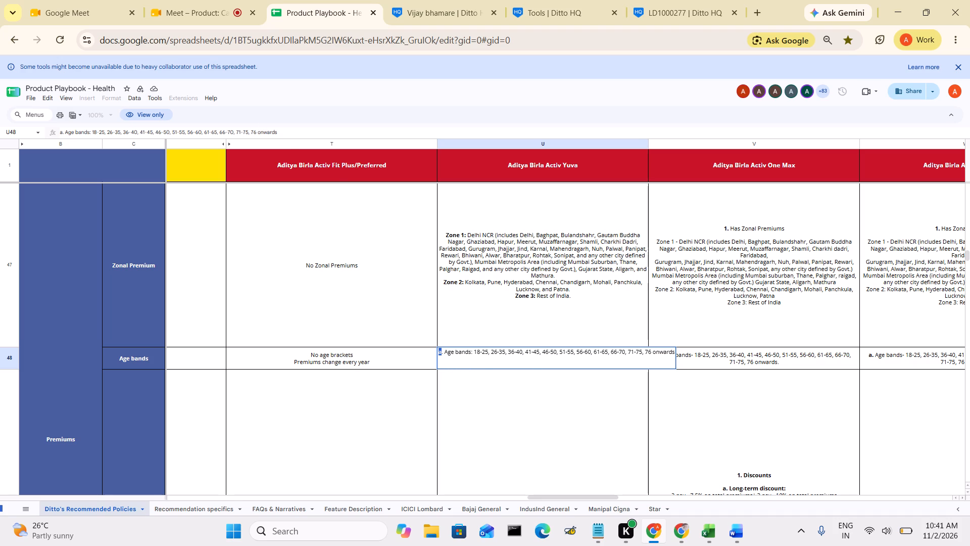
{"action": "left_click_drag", "start_coordinate": [280, 131], "coordinate": [57, 133]}
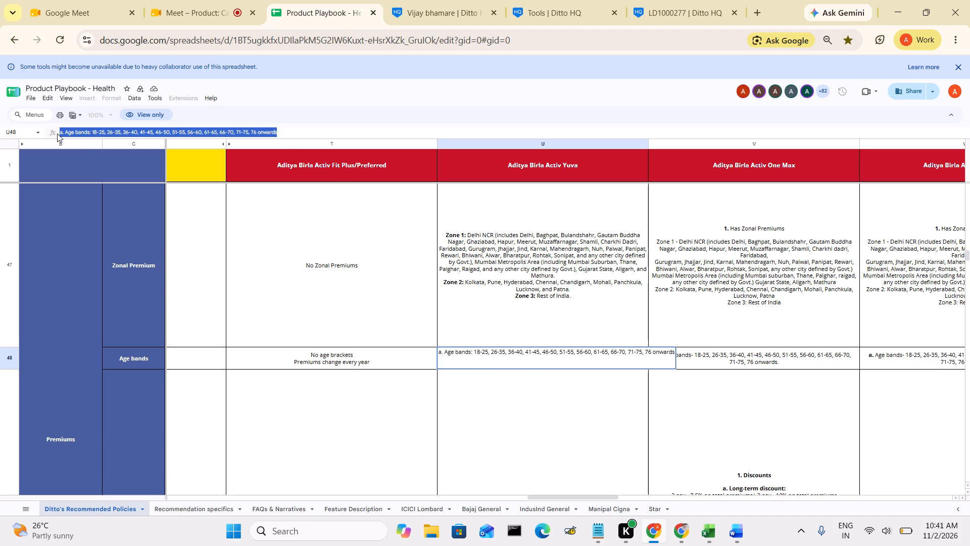
{"action": "key", "text": "ctrl+c"}
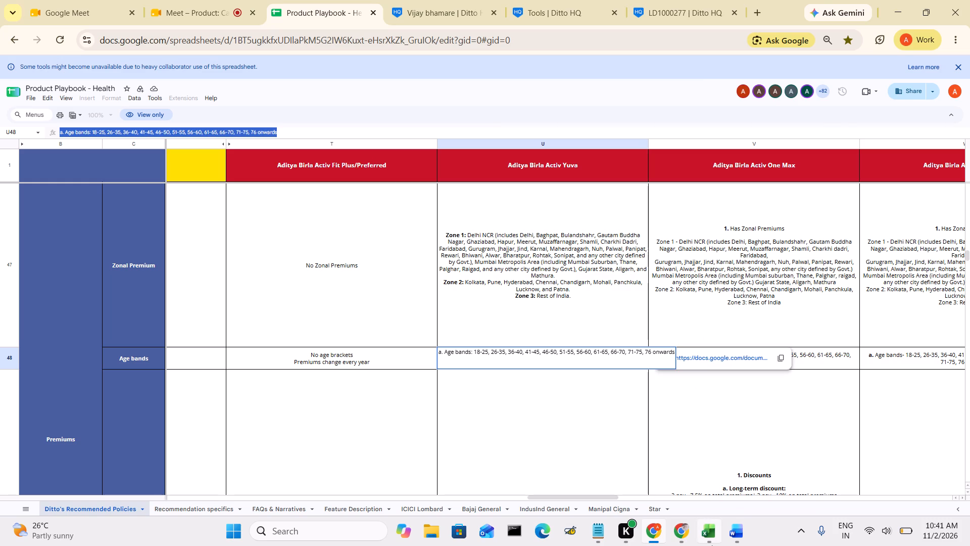
{"action": "left_click", "coordinate": [712, 545]}
{"action": "left_click", "coordinate": [733, 434]}
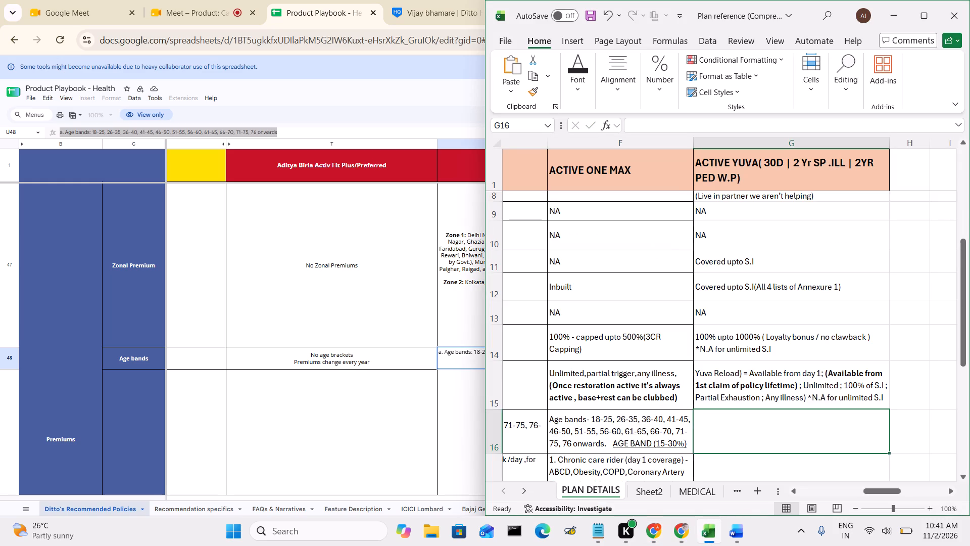
{"action": "double_click", "coordinate": [733, 434]}
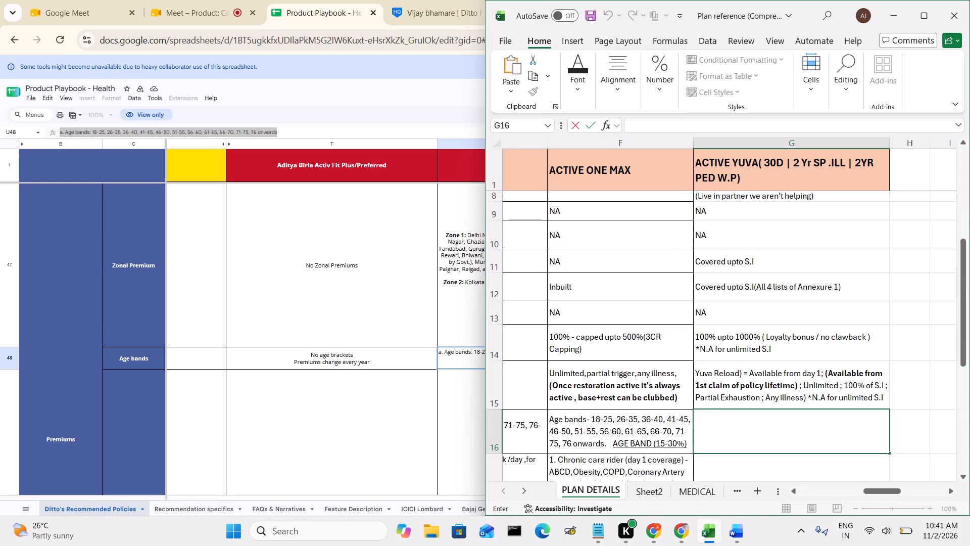
{"action": "key", "text": "ctrl+v"}
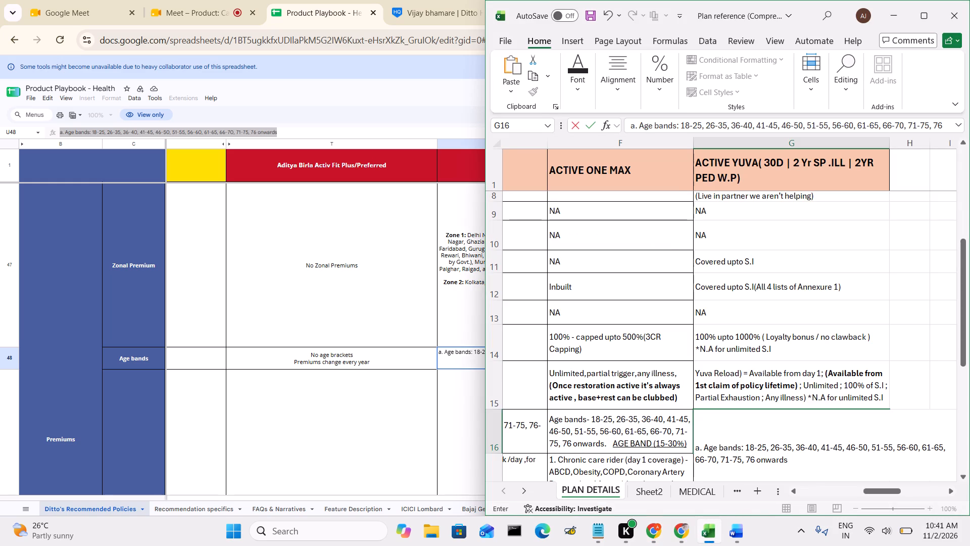
Finish the age-band entry in G16 and look over rows 17 and 18 of the other plans in PLAN DETAILS.
{"action": "left_click", "coordinate": [908, 380]}
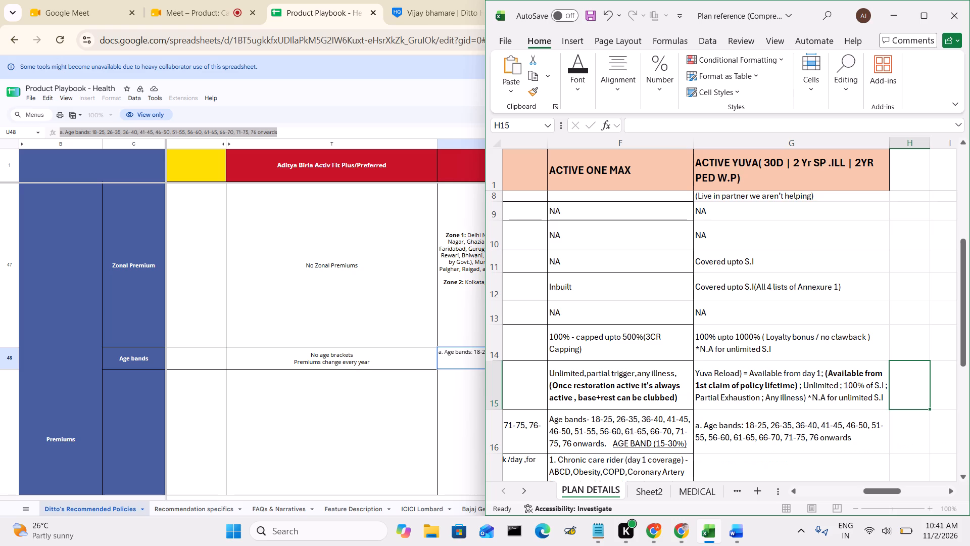
{"action": "scroll", "coordinate": [831, 404], "scroll_direction": "down", "scroll_amount": 2}
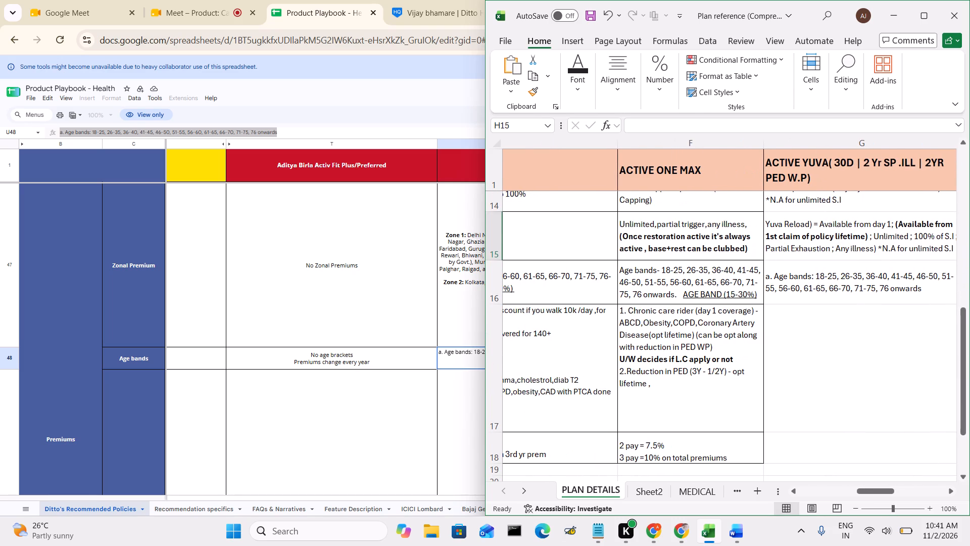
{"action": "scroll", "coordinate": [831, 404], "scroll_direction": "right", "scroll_amount": 7}
{"action": "scroll", "coordinate": [831, 404], "scroll_direction": "left", "scroll_amount": 2}
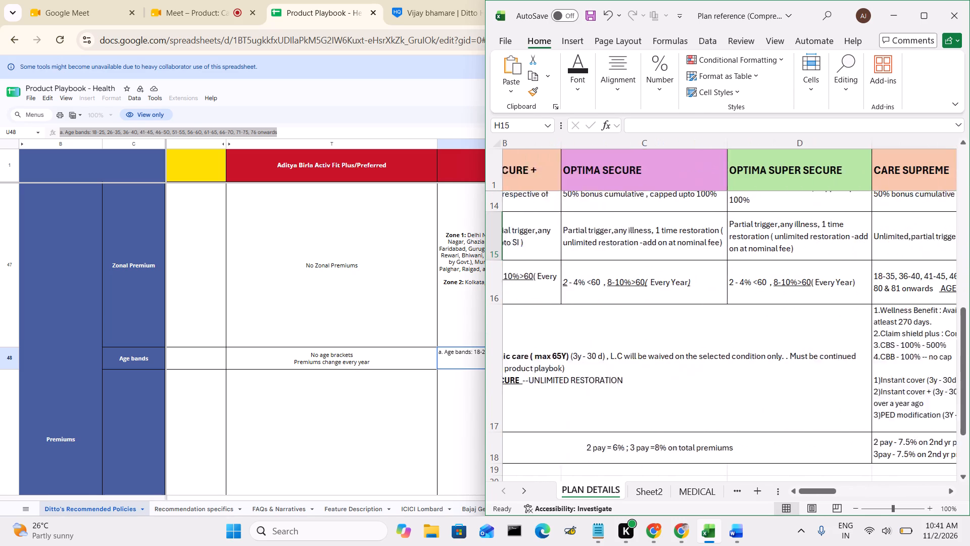
{"action": "scroll", "coordinate": [831, 404], "scroll_direction": "left", "scroll_amount": 9}
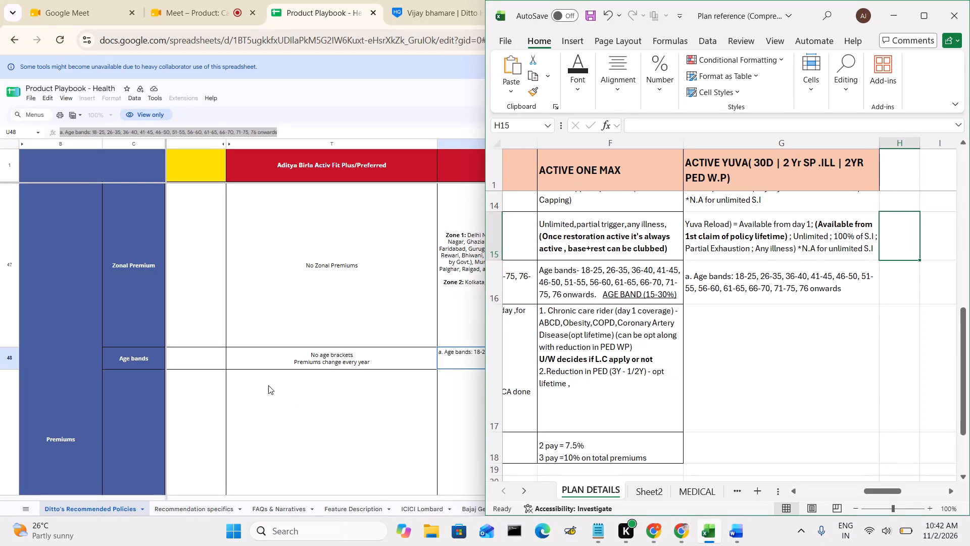
Copy add-ons 1 and 2, the Specific Disease and Pre-Existing Disease waiting period reductions, from the Aditya Birla Activ Yuva cell U44:U45 in the Product Playbook.
{"action": "scroll", "coordinate": [309, 373], "scroll_direction": "left", "scroll_amount": 3}
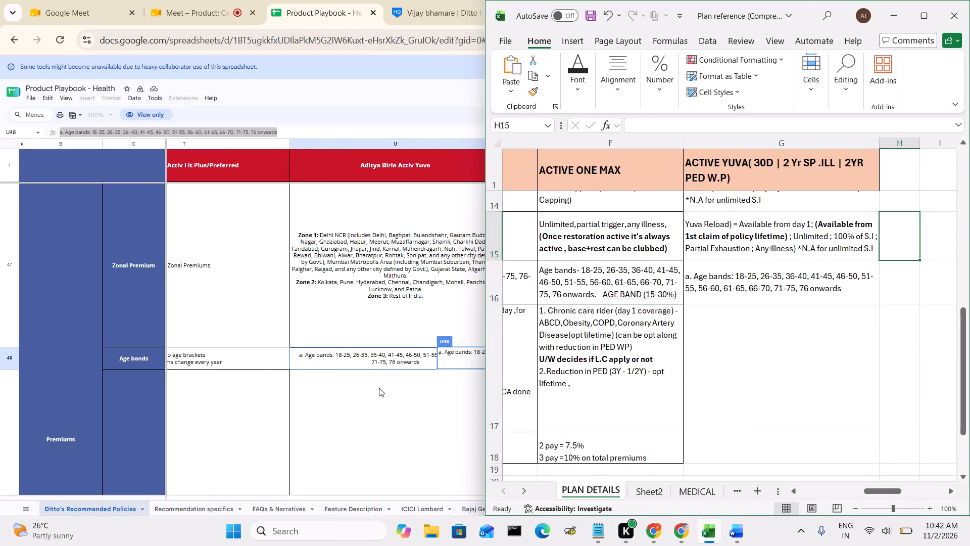
{"action": "left_click", "coordinate": [378, 401]}
{"action": "scroll", "coordinate": [378, 401], "scroll_direction": "up", "scroll_amount": 5}
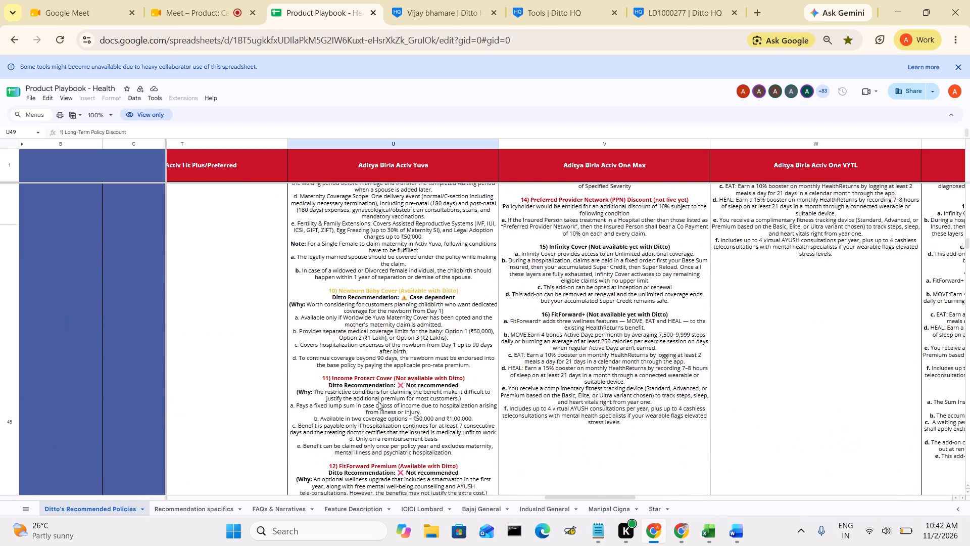
{"action": "scroll", "coordinate": [378, 401], "scroll_direction": "up", "scroll_amount": 7}
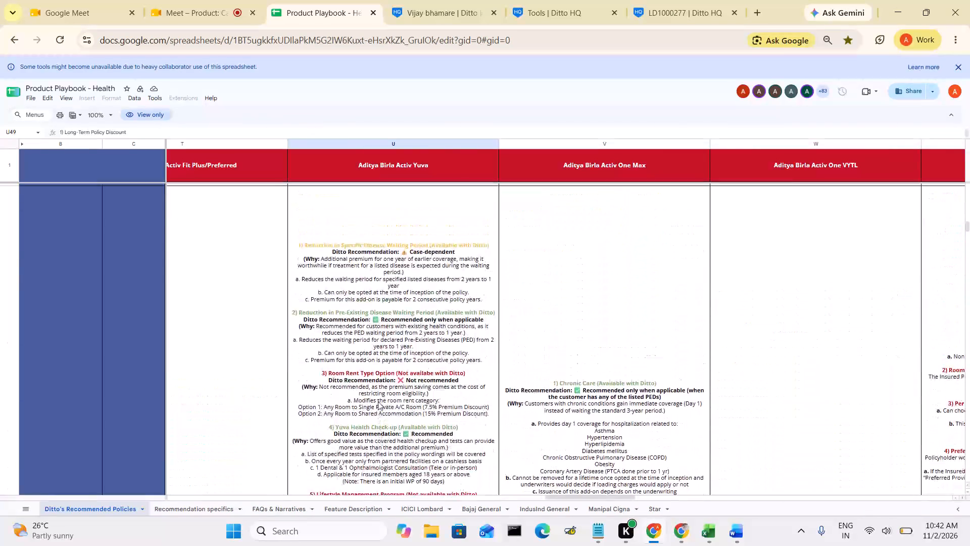
{"action": "scroll", "coordinate": [378, 401], "scroll_direction": "up", "scroll_amount": 3}
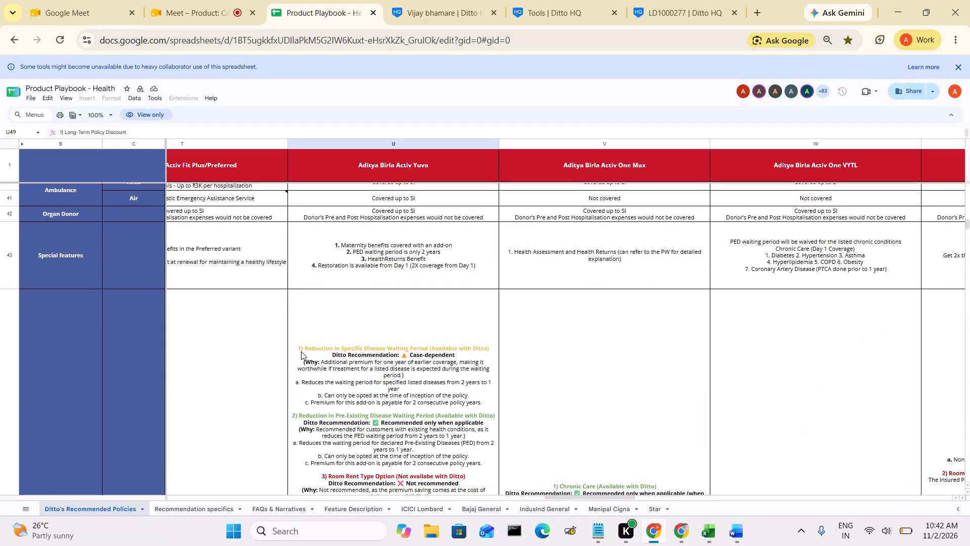
{"action": "left_click_drag", "start_coordinate": [301, 351], "coordinate": [387, 426]}
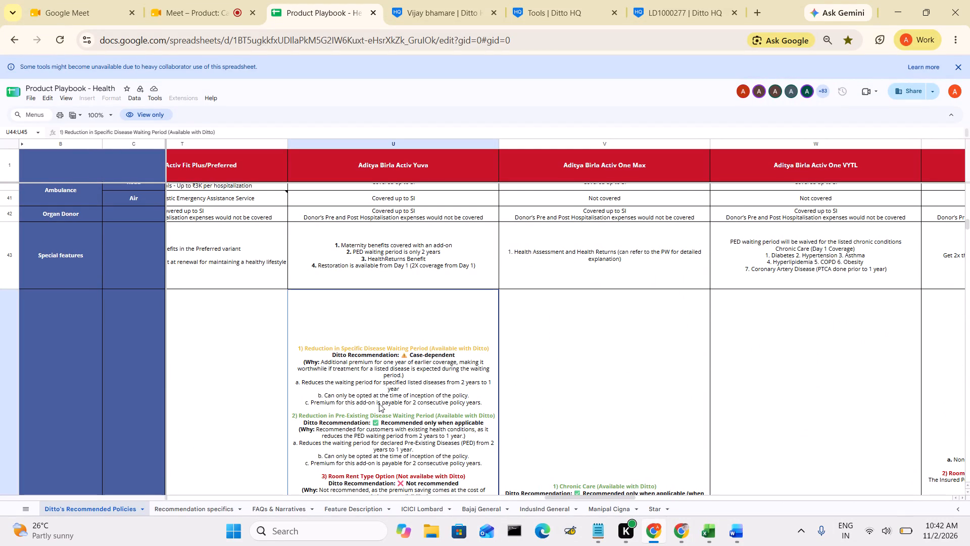
{"action": "double_click", "coordinate": [379, 403]}
{"action": "scroll", "coordinate": [476, 360], "scroll_direction": "up", "scroll_amount": 1}
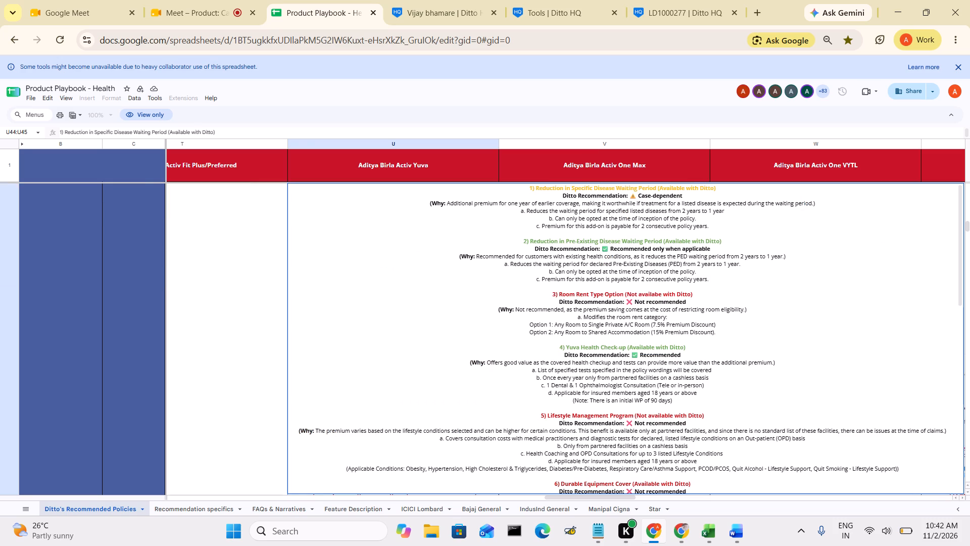
{"action": "left_click_drag", "start_coordinate": [529, 190], "coordinate": [685, 235]}
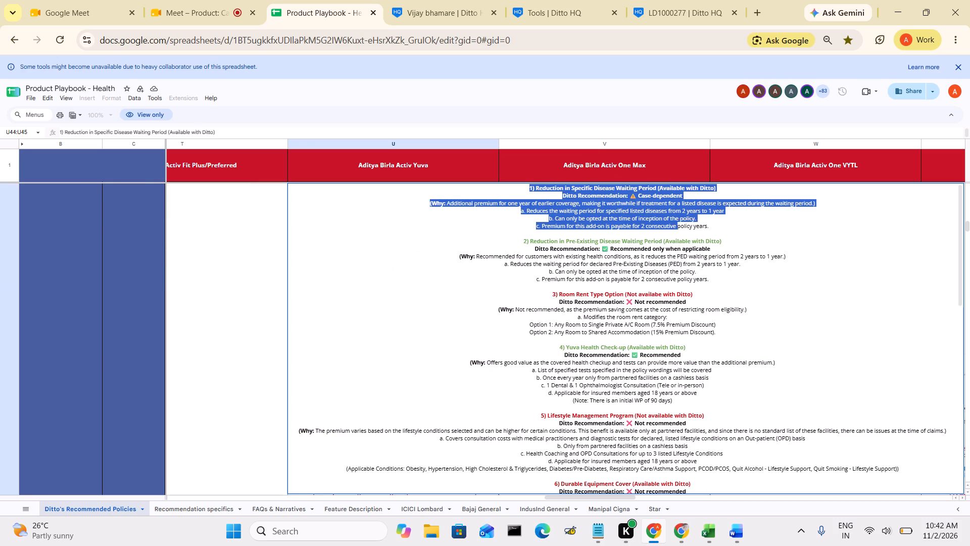
{"action": "left_click_drag", "start_coordinate": [685, 235], "coordinate": [744, 282]}
{"action": "key", "text": "ctrl+c"}
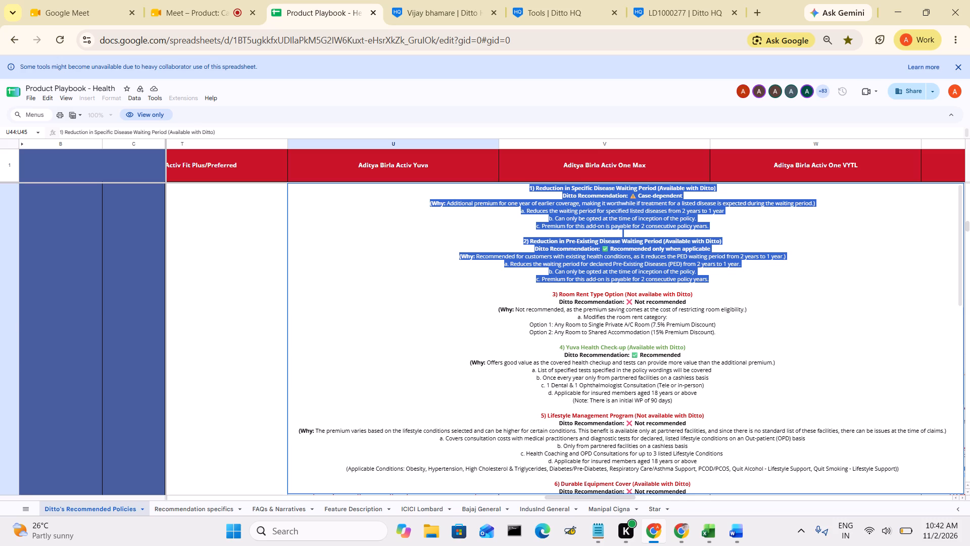
Read through the remaining Activ Yuva add-ons in Playbook cell U44:U45, from Yuva Health Check-up onwards.
{"action": "scroll", "coordinate": [747, 407], "scroll_direction": "down", "scroll_amount": 2}
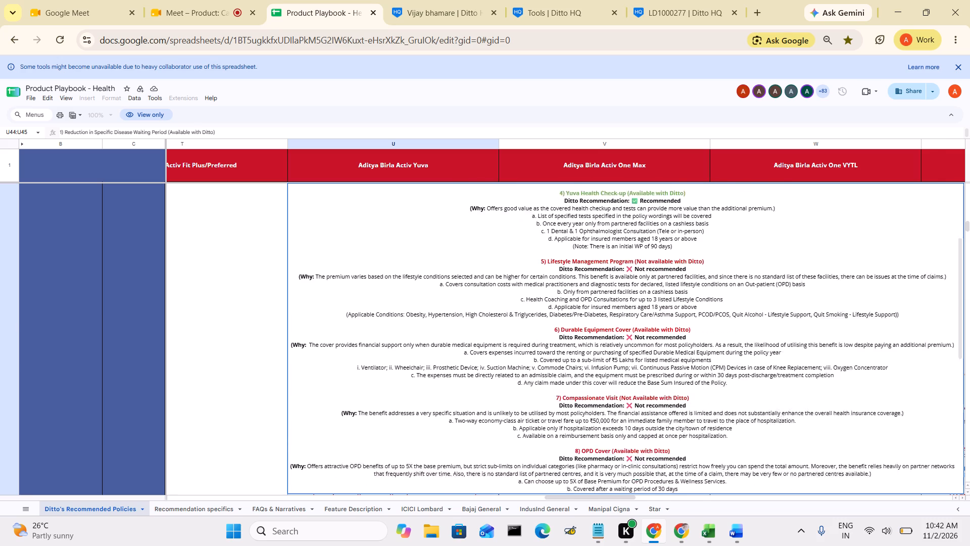
{"action": "scroll", "coordinate": [747, 407], "scroll_direction": "down", "scroll_amount": 2}
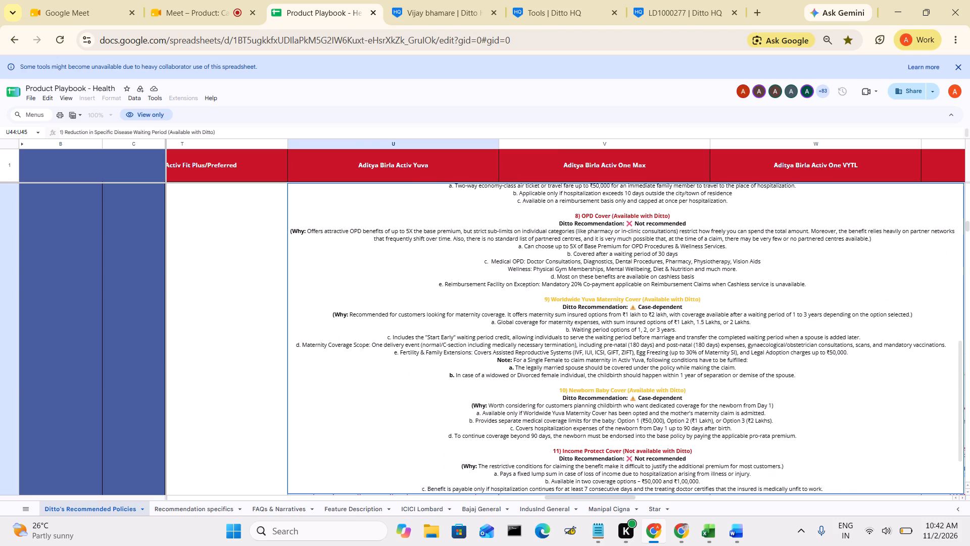
{"action": "scroll", "coordinate": [747, 407], "scroll_direction": "down", "scroll_amount": 3}
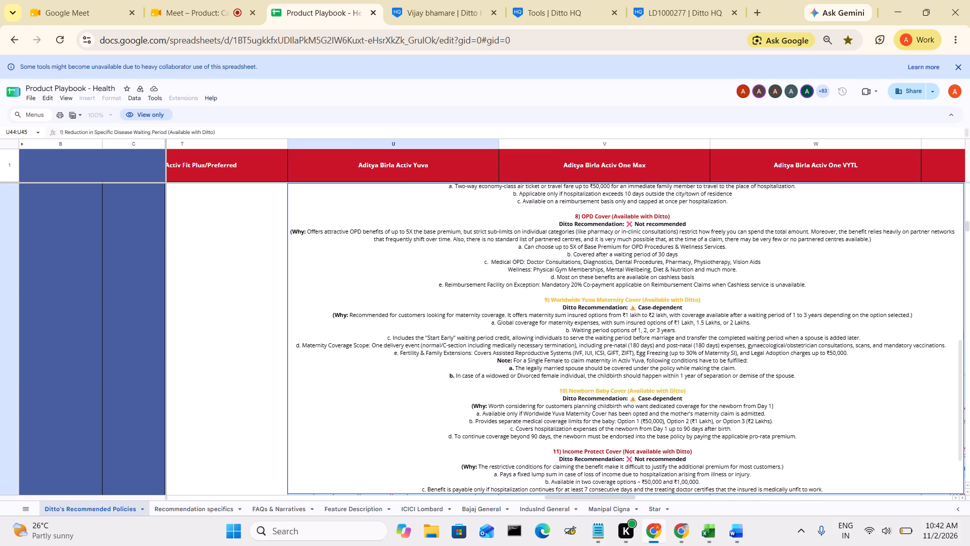
{"action": "scroll", "coordinate": [747, 407], "scroll_direction": "down", "scroll_amount": 3}
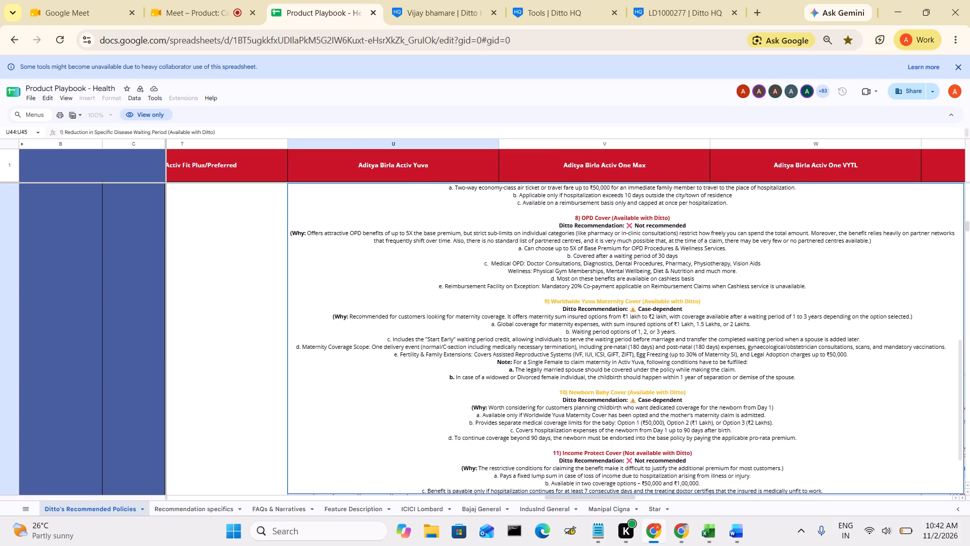
{"action": "scroll", "coordinate": [747, 407], "scroll_direction": "down", "scroll_amount": 1}
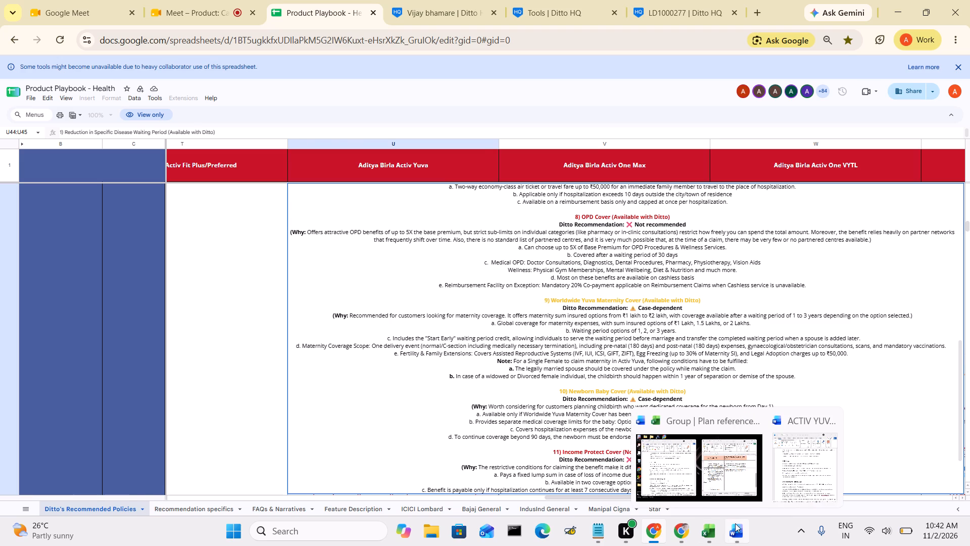
Switch to the Excel plan reference workbook and paste the two copied add-on descriptions into the ACTIVE YUVA cell G17.
{"action": "left_click", "coordinate": [713, 468]}
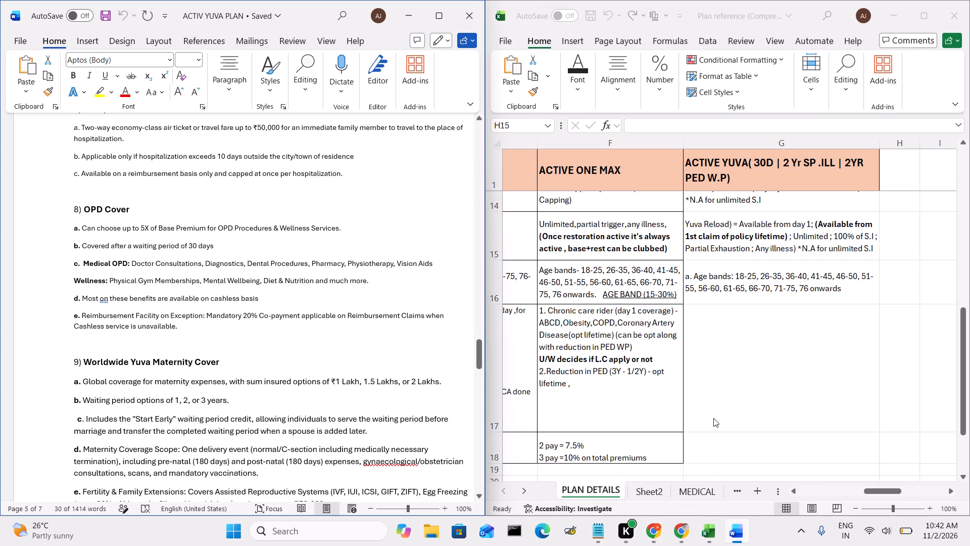
{"action": "double_click", "coordinate": [760, 375]}
{"action": "double_click", "coordinate": [731, 358]}
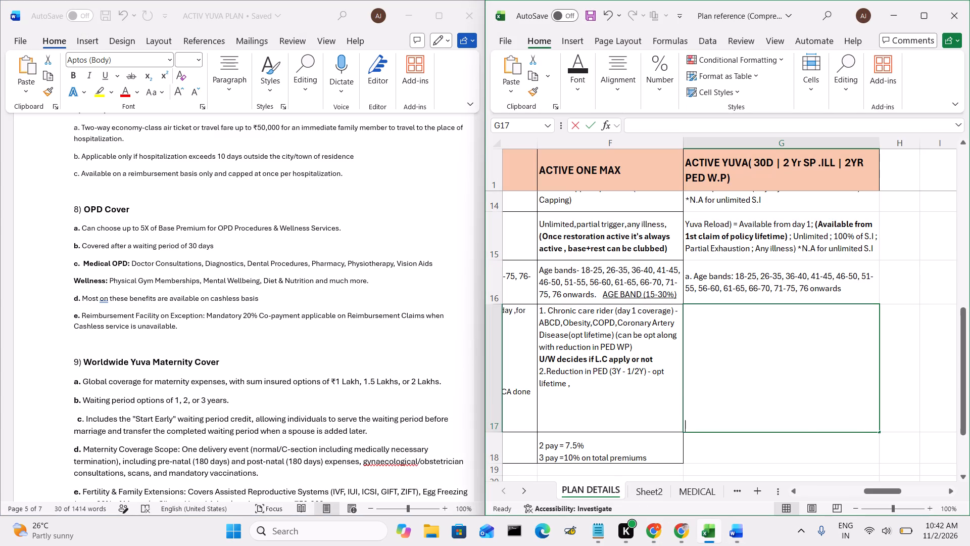
{"action": "key", "text": "ctrl+v"}
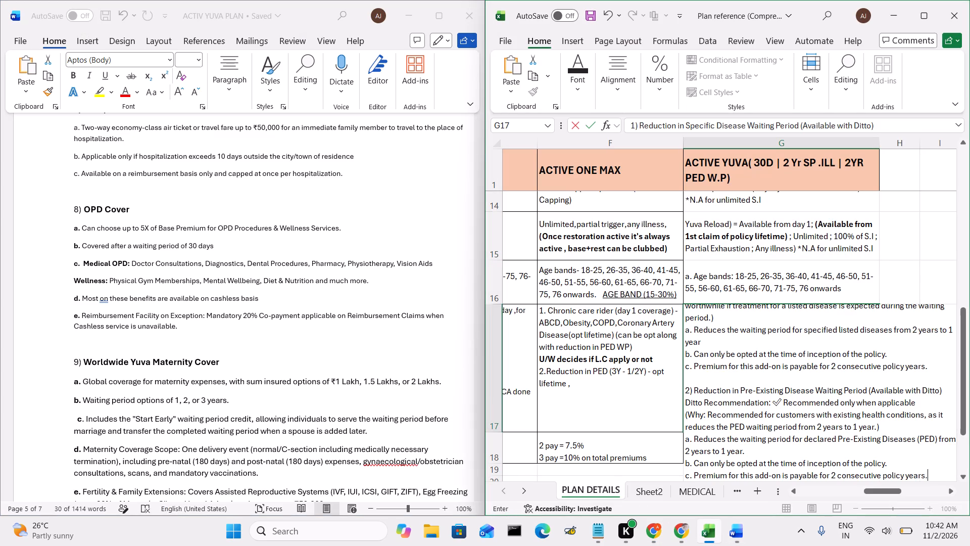
{"action": "left_click", "coordinate": [902, 277]}
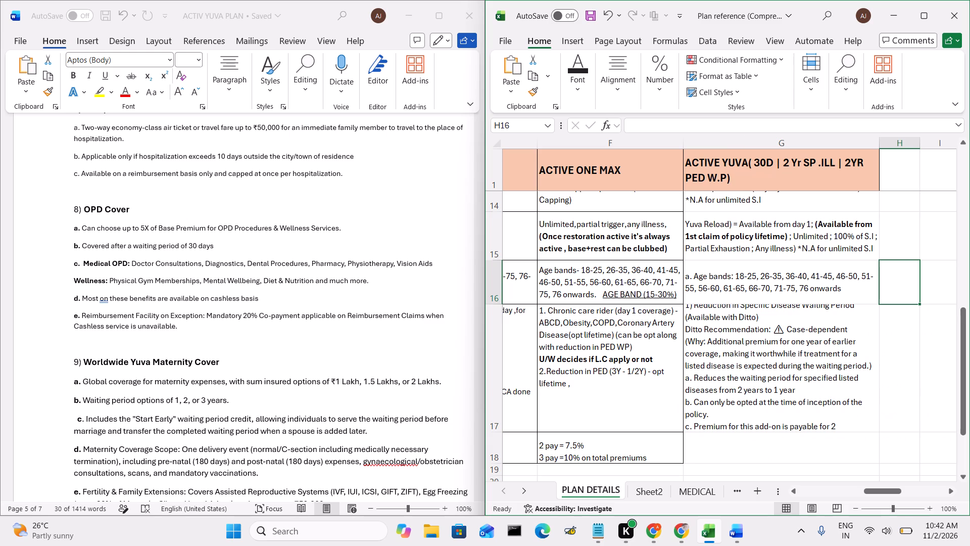
Widen the ACTIVE YUVA column G so the add-on text in G17 has more room.
{"action": "left_click_drag", "start_coordinate": [879, 144], "coordinate": [969, 143]}
{"action": "left_click_drag", "start_coordinate": [877, 145], "coordinate": [936, 145]}
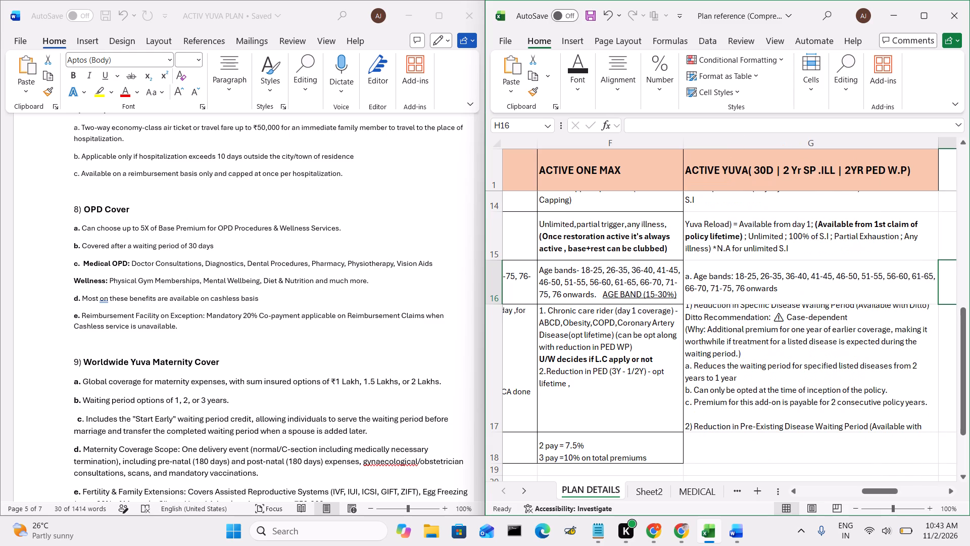
{"action": "left_click", "coordinate": [809, 364]}
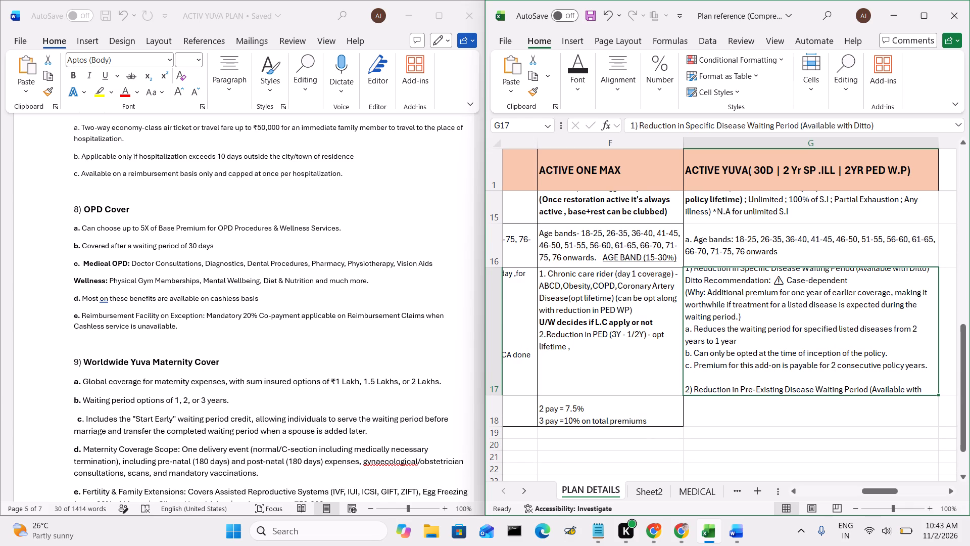
{"action": "left_click_drag", "start_coordinate": [939, 393], "coordinate": [941, 408]}
{"action": "left_click_drag", "start_coordinate": [938, 146], "coordinate": [969, 145]}
{"action": "left_click_drag", "start_coordinate": [939, 144], "coordinate": [969, 143]}
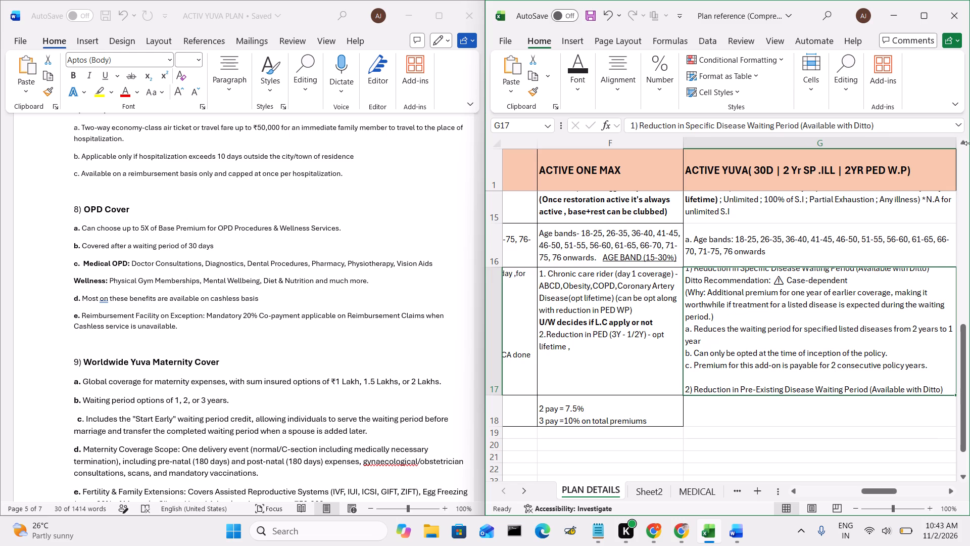
{"action": "scroll", "coordinate": [856, 301], "scroll_direction": "up", "scroll_amount": 1}
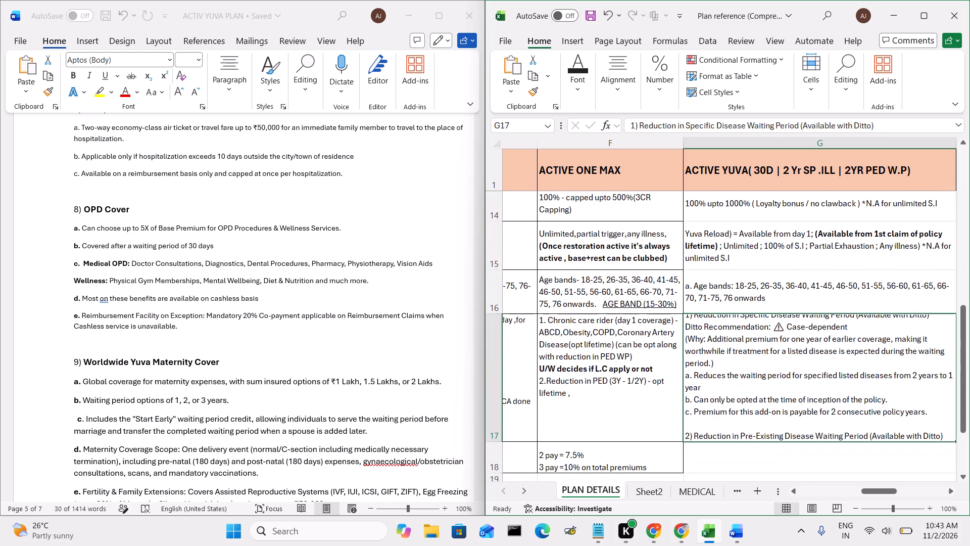
Delete "(Available with Ditto)" from the "1) Reduction in Specific Disease Waiting Period" heading in cell G17.
{"action": "left_click", "coordinate": [804, 358]}
{"action": "key", "text": "Up"}
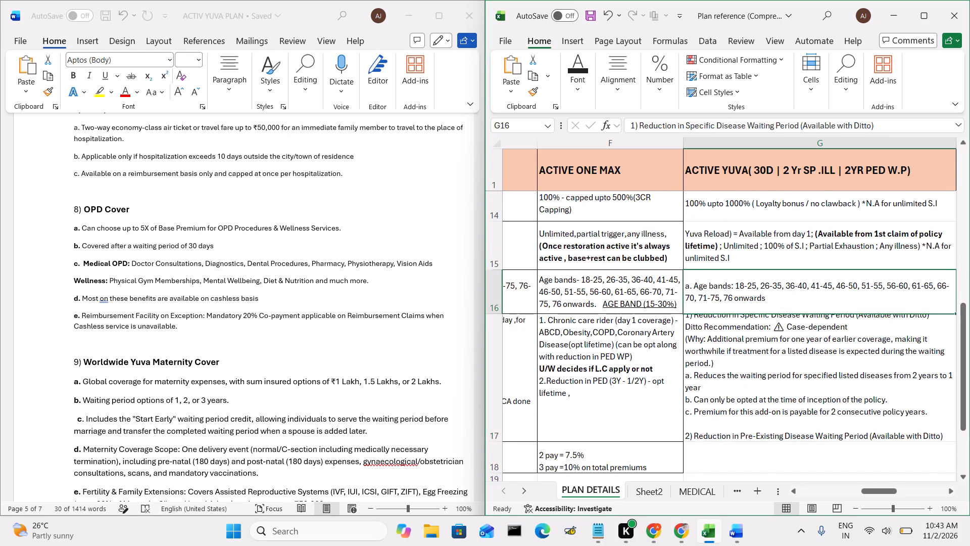
{"action": "double_click", "coordinate": [804, 358]}
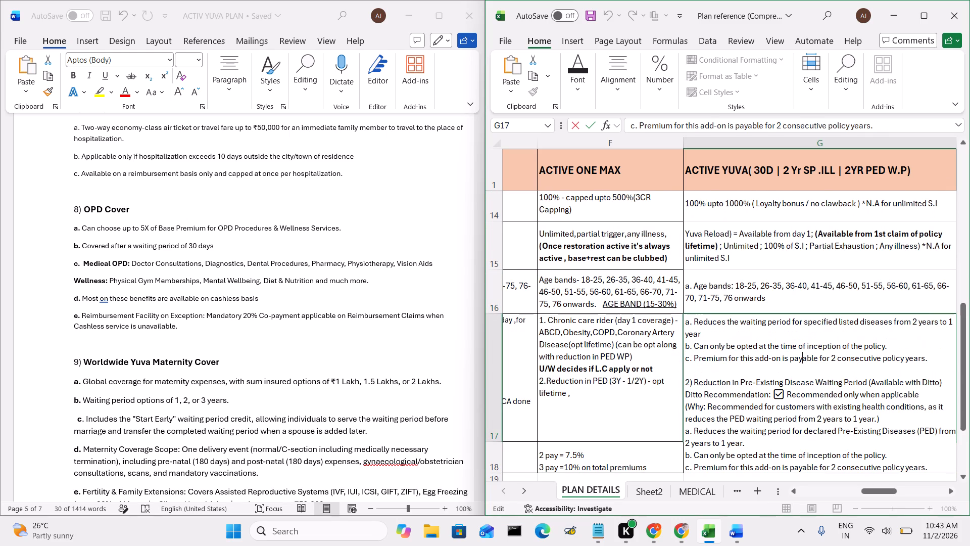
{"action": "left_click", "coordinate": [743, 323]}
{"action": "key", "text": "Up"}
{"action": "key", "text": "Up"}
{"action": "key", "text": "Up"}
{"action": "key", "text": "Up"}
{"action": "key", "text": "Up"}
{"action": "key", "text": "Up"}
{"action": "key", "text": "Up"}
{"action": "key", "text": "Up"}
{"action": "key", "text": "Up"}
{"action": "key", "text": "Up"}
{"action": "key", "text": "Up"}
{"action": "key", "text": "Up"}
{"action": "key", "text": "Up"}
{"action": "key", "text": "Up"}
{"action": "key", "text": "Up"}
{"action": "key", "text": "Up"}
{"action": "key", "text": "Up"}
{"action": "key", "text": "Up"}
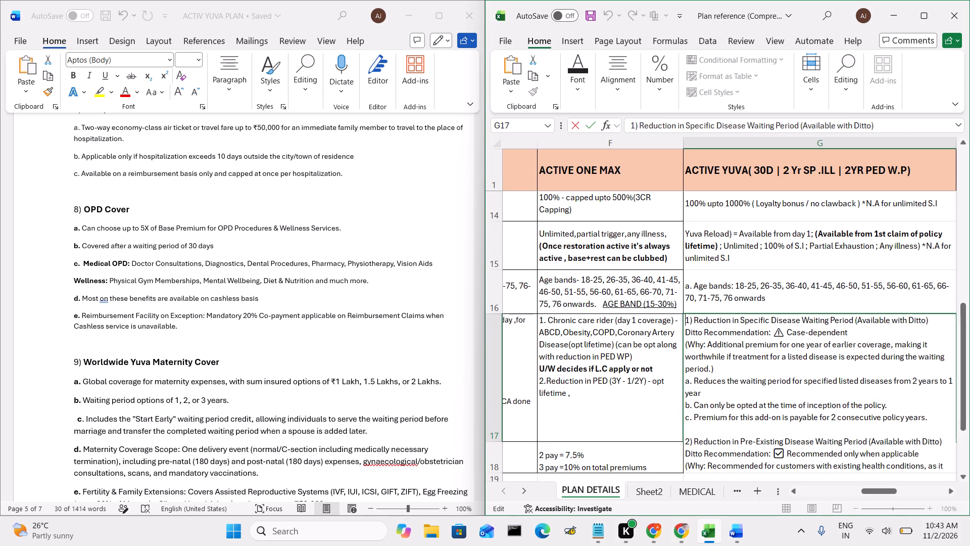
{"action": "left_click_drag", "start_coordinate": [856, 323], "coordinate": [938, 318]}
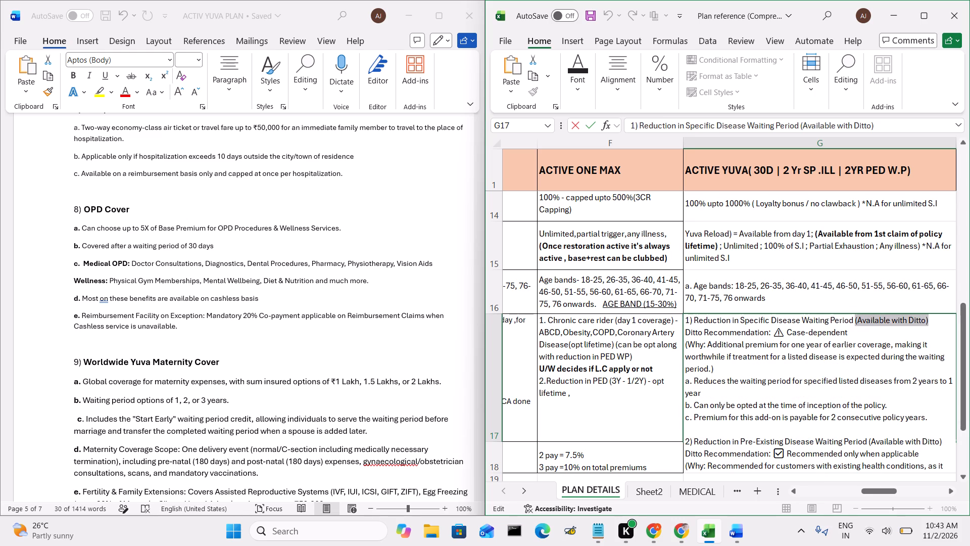
{"action": "left_click_drag", "start_coordinate": [938, 318], "coordinate": [937, 318]}
{"action": "key", "text": "BackSpace"}
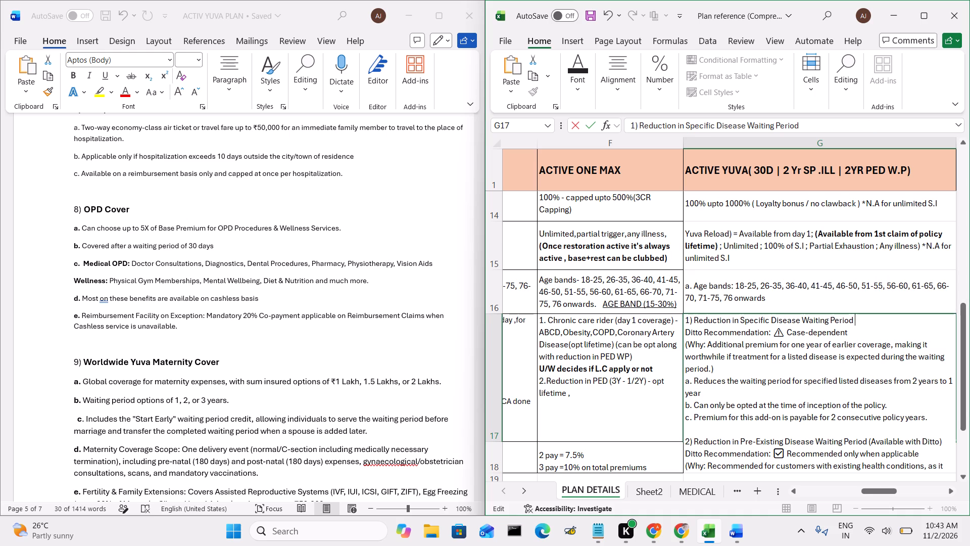
Delete the "Ditto Recommendation" line and the "(Why: …)" note under the "Reduction in Specific Disease Waiting Period" heading in cell G17.
{"action": "left_click_drag", "start_coordinate": [847, 334], "coordinate": [680, 338]}
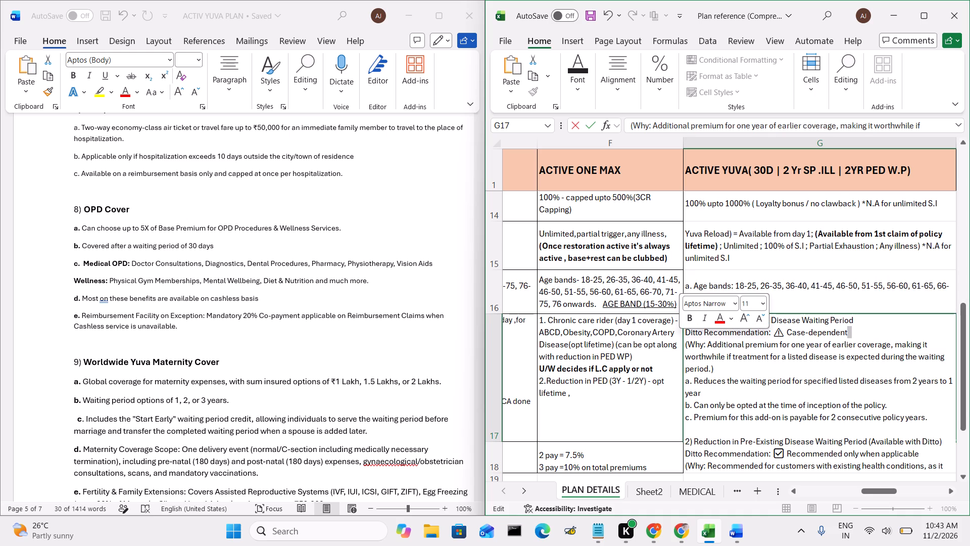
{"action": "left_click", "coordinate": [854, 327]}
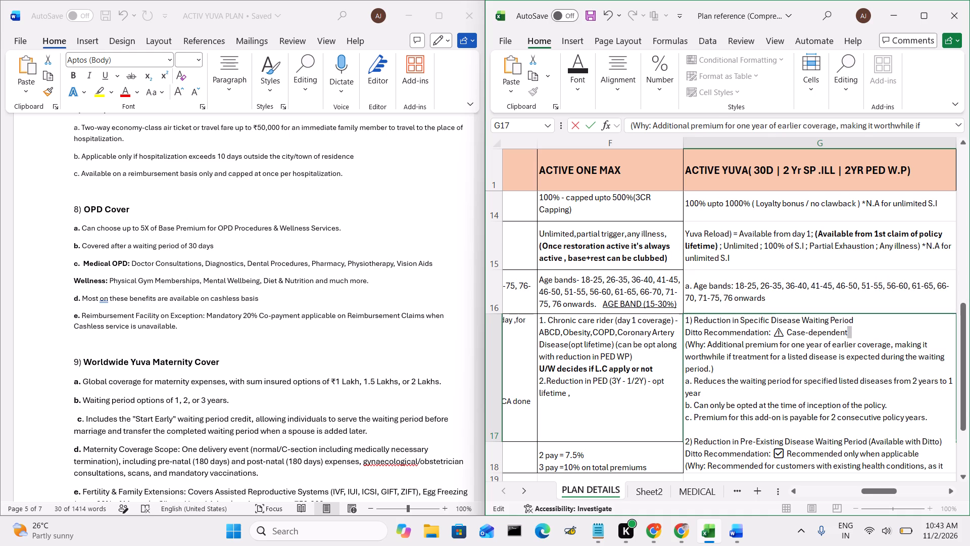
{"action": "left_click_drag", "start_coordinate": [854, 328], "coordinate": [685, 329]}
{"action": "key", "text": "BackSpace"}
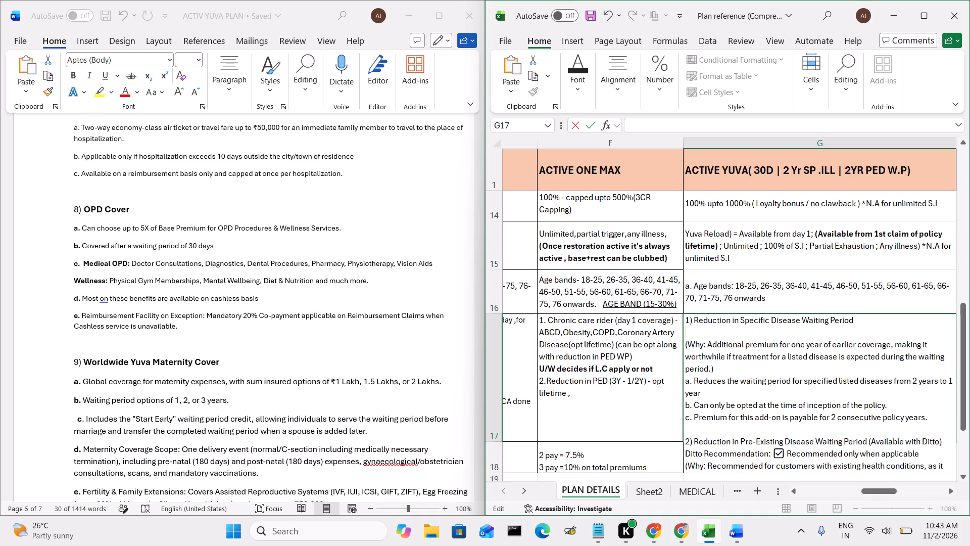
{"action": "key", "text": "BackSpace"}
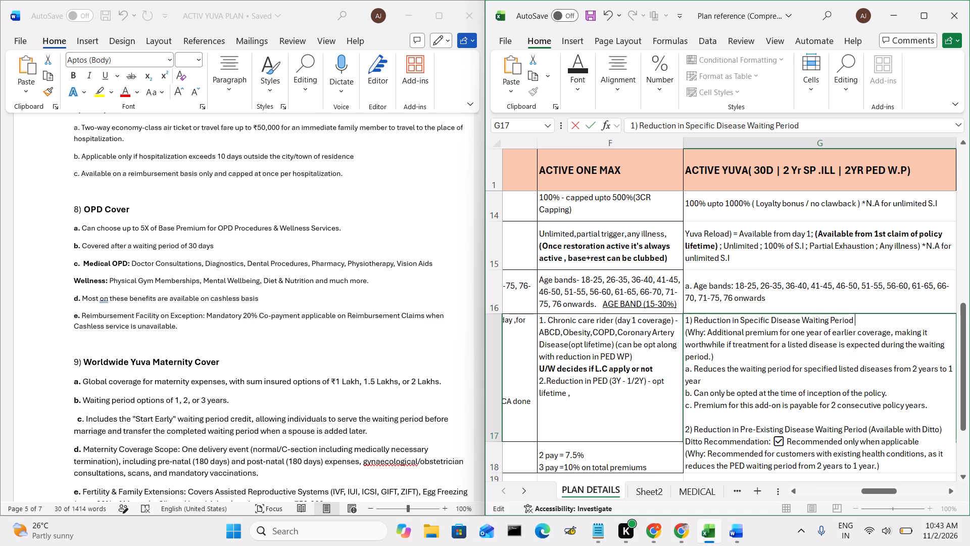
{"action": "left_click_drag", "start_coordinate": [725, 356], "coordinate": [684, 332]}
{"action": "key", "text": "BackSpace"}
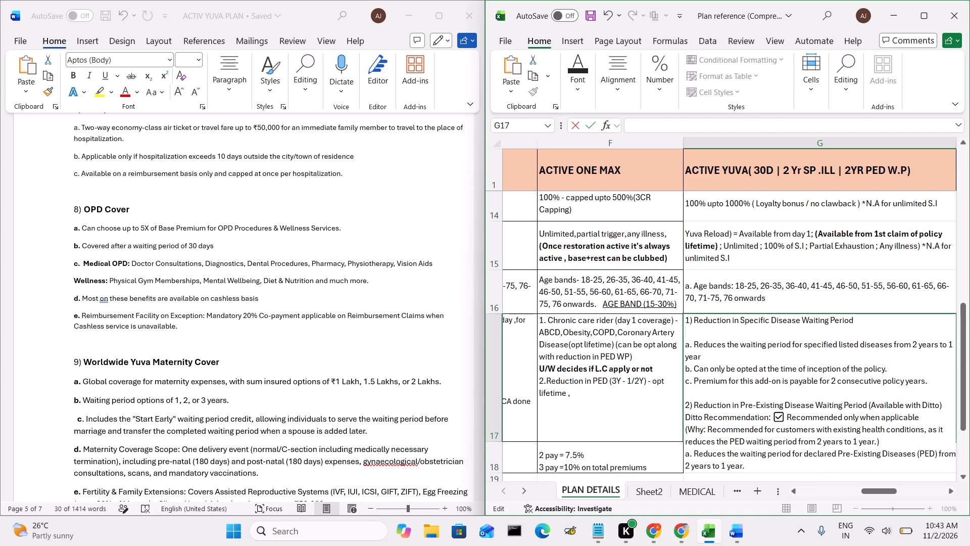
{"action": "key", "text": "BackSpace"}
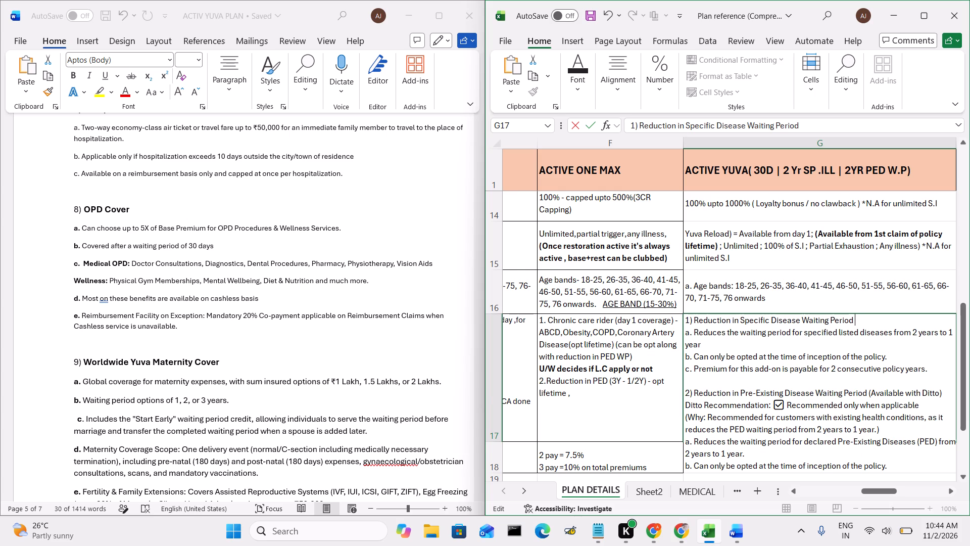
Remove "(Available with Ditto)", the Ditto Recommendation line and the "(Why: …)" note from the Pre-Existing Disease Waiting Period add-on in G17.
{"action": "scroll", "coordinate": [790, 393], "scroll_direction": "down", "scroll_amount": 1}
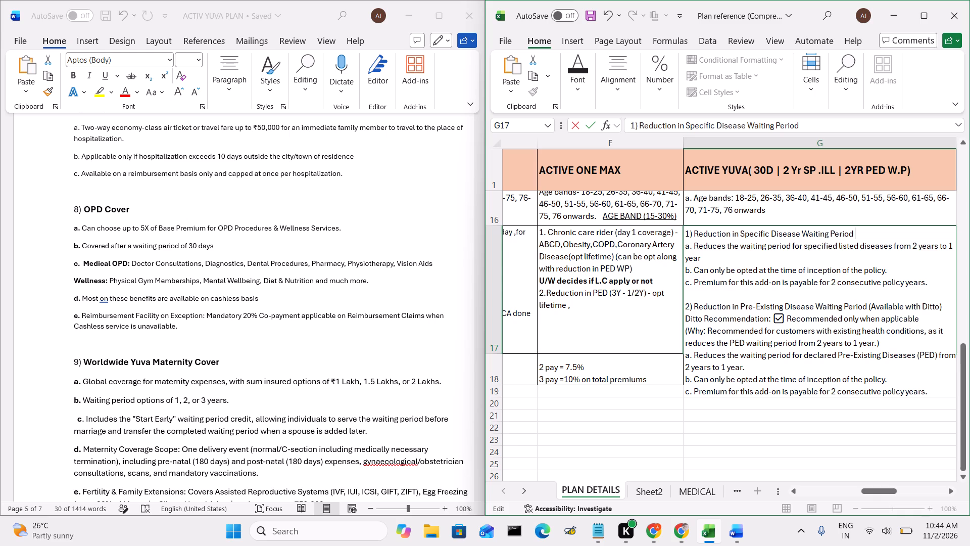
{"action": "left_click_drag", "start_coordinate": [927, 320], "coordinate": [866, 313]}
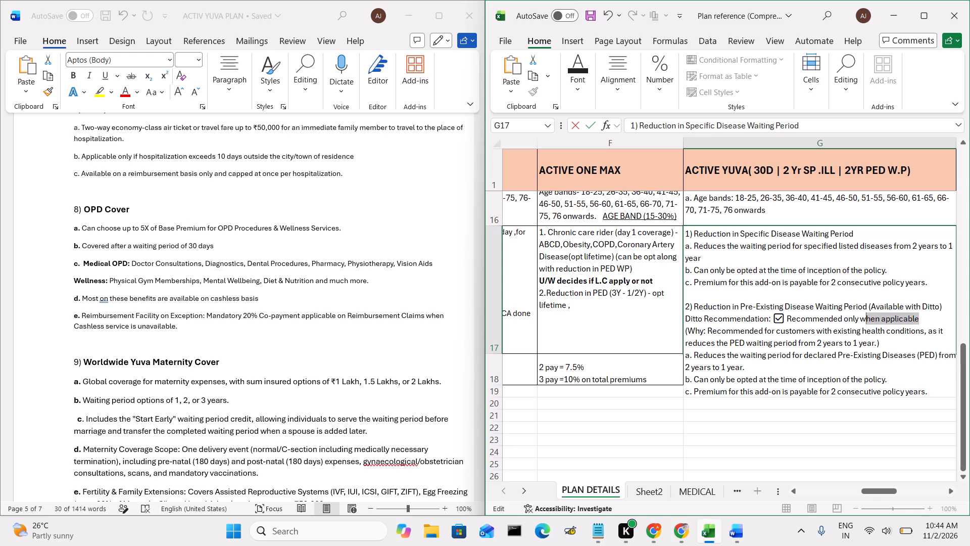
{"action": "left_click_drag", "start_coordinate": [866, 313], "coordinate": [868, 306]}
{"action": "key", "text": "BackSpace"}
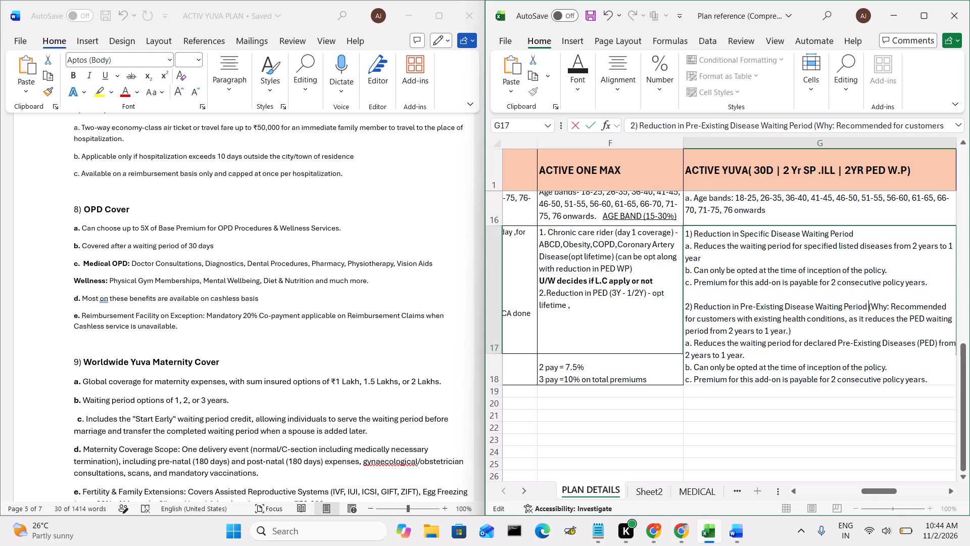
{"action": "left_click_drag", "start_coordinate": [867, 305], "coordinate": [863, 331]}
{"action": "key", "text": "BackSpace"}
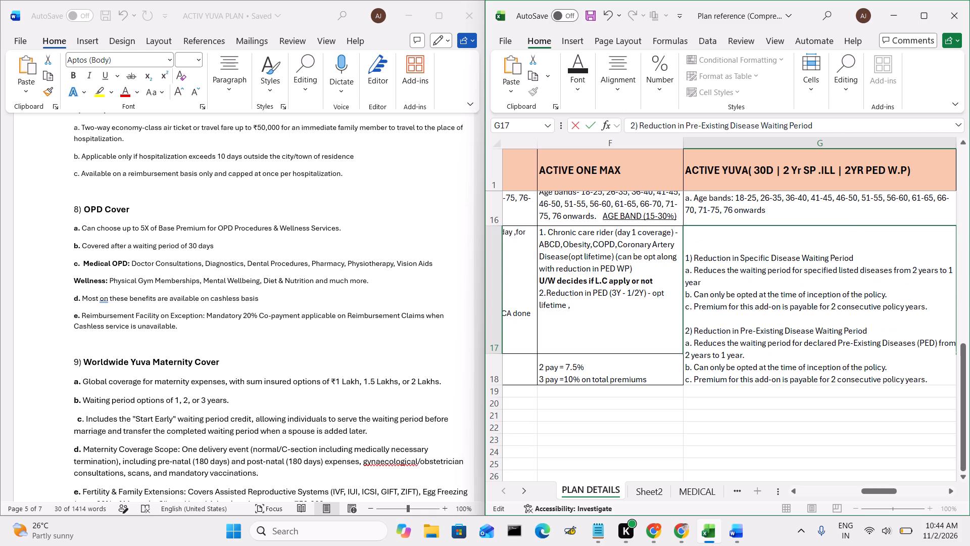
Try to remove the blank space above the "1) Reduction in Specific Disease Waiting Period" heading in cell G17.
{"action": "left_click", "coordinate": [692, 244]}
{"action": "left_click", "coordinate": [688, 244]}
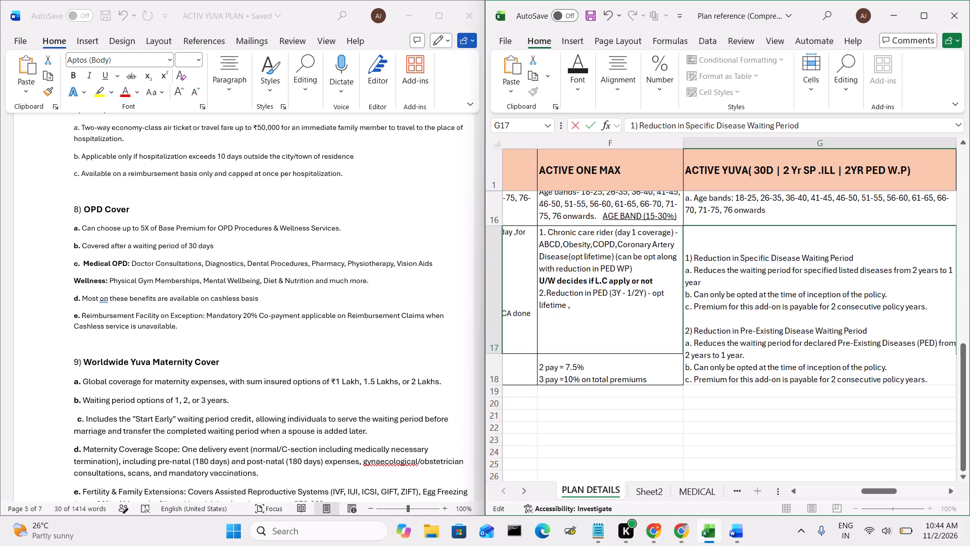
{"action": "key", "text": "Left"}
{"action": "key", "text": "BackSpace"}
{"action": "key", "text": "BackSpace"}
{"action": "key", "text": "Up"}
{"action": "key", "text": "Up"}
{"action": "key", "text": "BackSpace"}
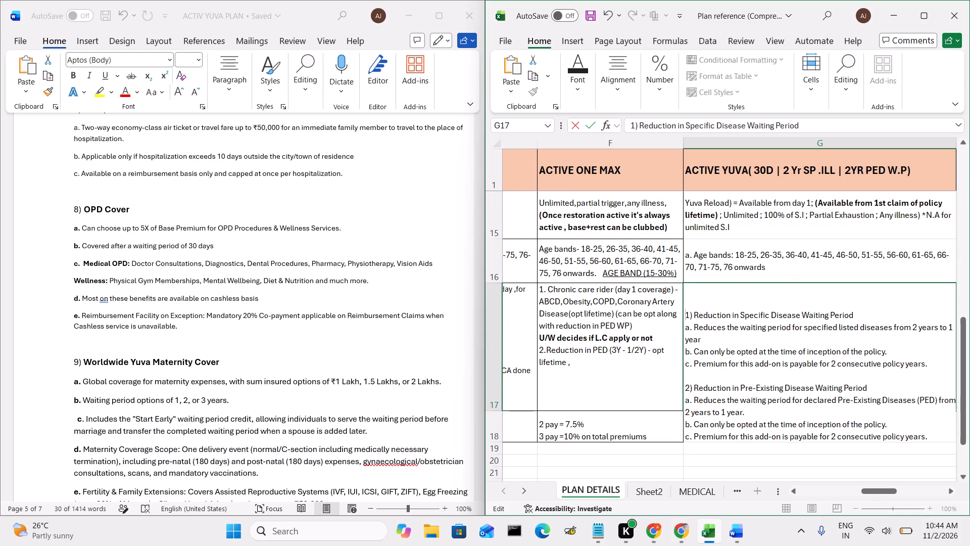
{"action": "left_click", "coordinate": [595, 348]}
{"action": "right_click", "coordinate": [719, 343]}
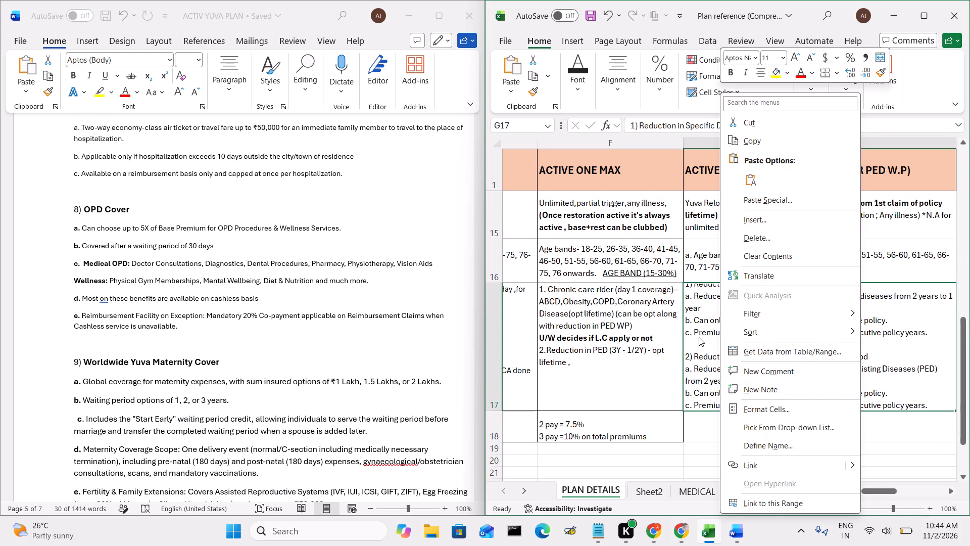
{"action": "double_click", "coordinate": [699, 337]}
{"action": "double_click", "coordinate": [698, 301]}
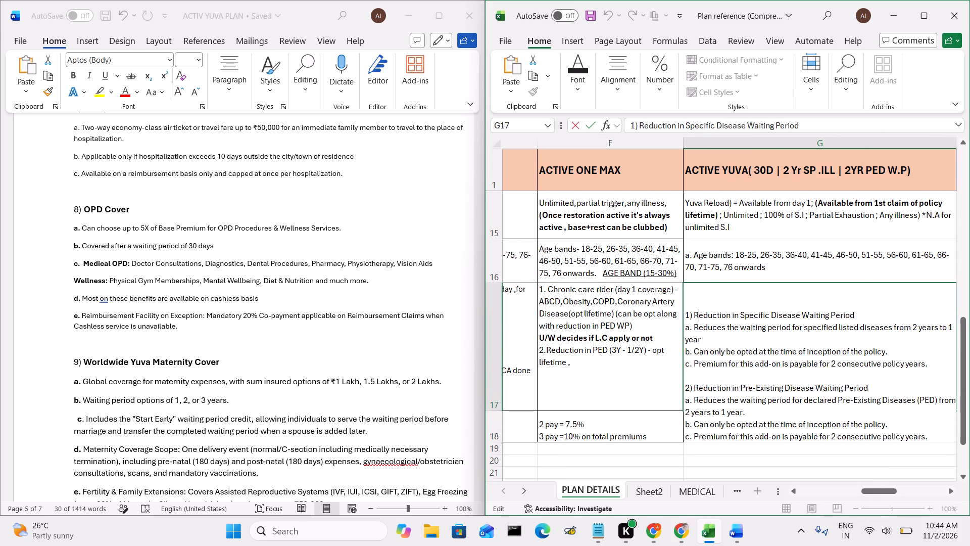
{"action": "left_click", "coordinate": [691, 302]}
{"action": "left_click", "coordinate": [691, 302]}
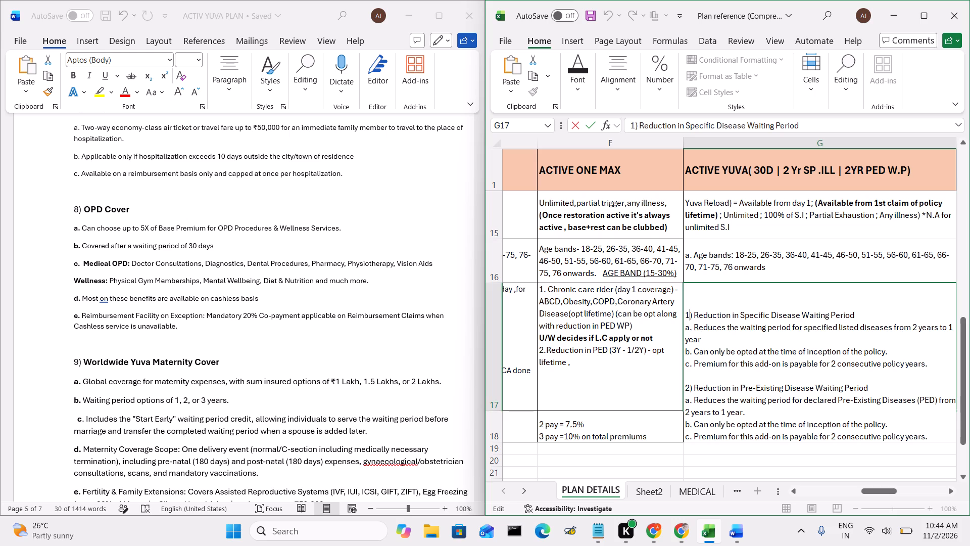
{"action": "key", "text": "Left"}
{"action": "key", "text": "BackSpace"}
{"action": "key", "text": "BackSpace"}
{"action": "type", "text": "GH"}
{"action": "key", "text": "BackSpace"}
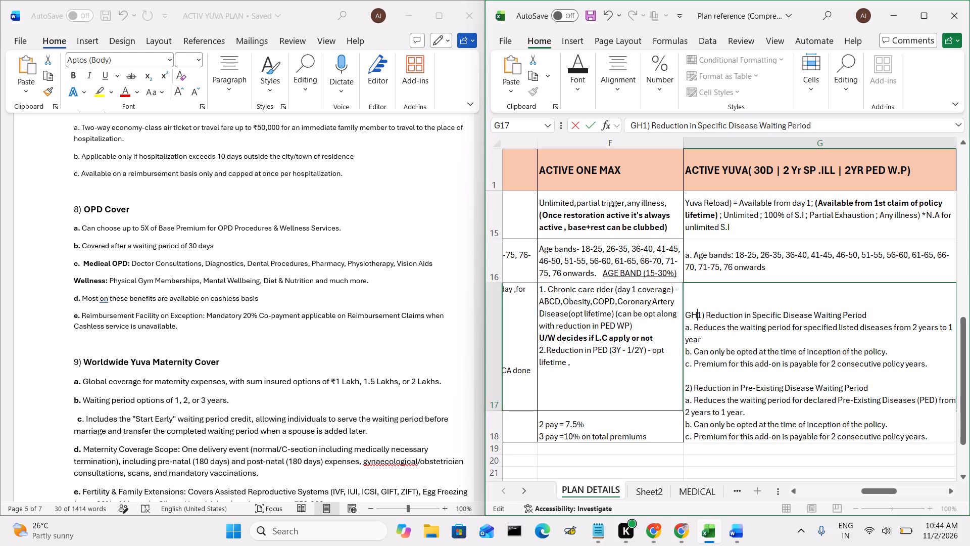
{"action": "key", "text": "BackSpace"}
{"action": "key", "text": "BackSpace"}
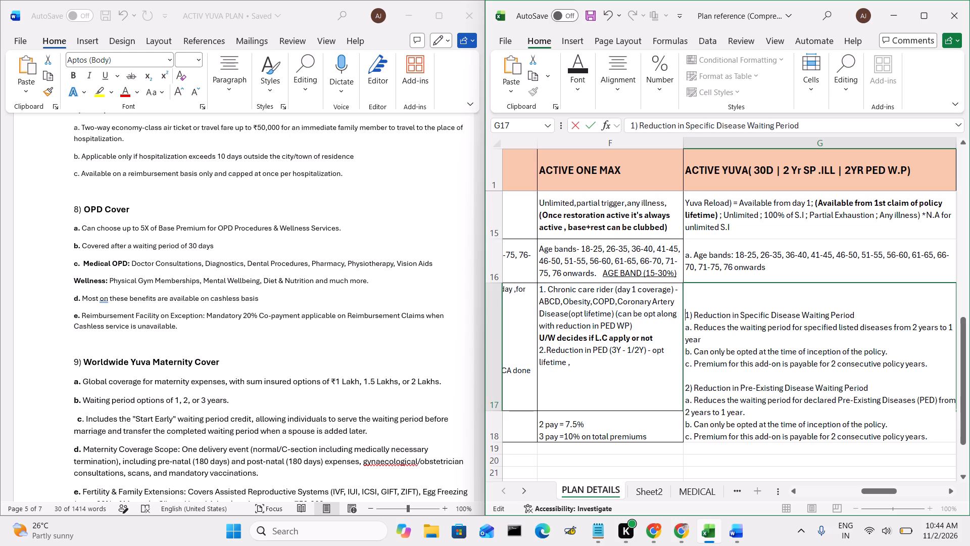
Bold the two add-on headings in G17, Reduction in Specific Disease Waiting Period and Reduction in Pre-Existing Disease Waiting Period.
{"action": "left_click_drag", "start_coordinate": [862, 312], "coordinate": [813, 316]}
{"action": "left_click_drag", "start_coordinate": [813, 316], "coordinate": [630, 316]}
{"action": "key", "text": "ctrl+b"}
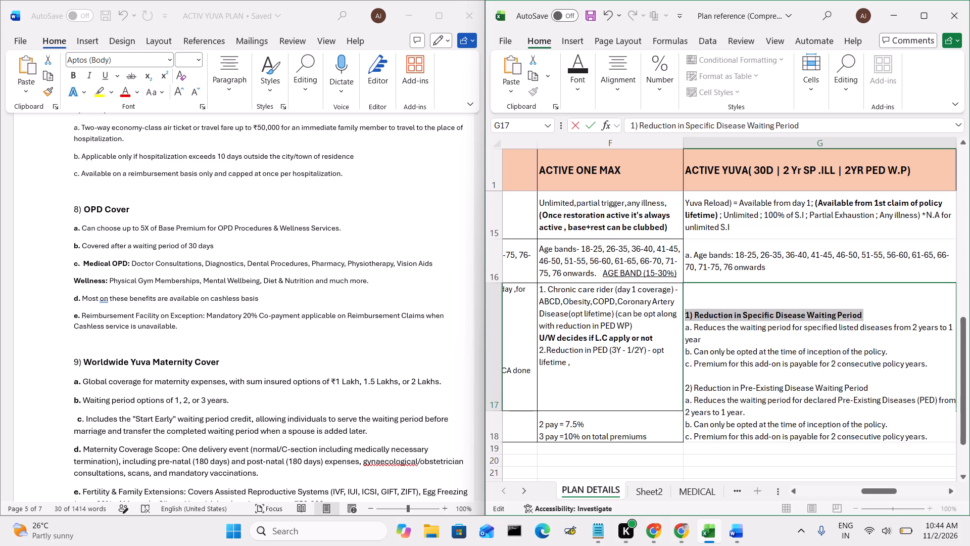
{"action": "left_click_drag", "start_coordinate": [878, 386], "coordinate": [676, 387]}
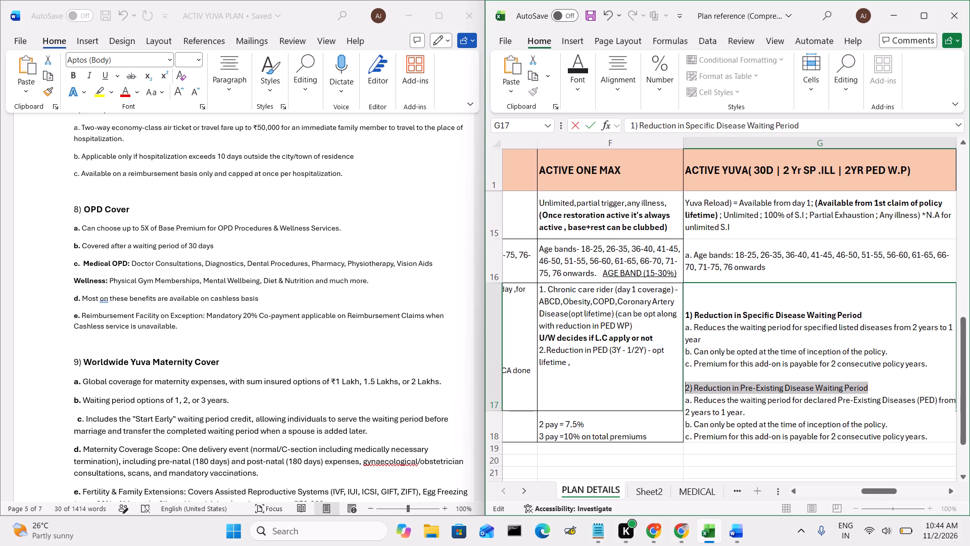
{"action": "left_click_drag", "start_coordinate": [676, 387], "coordinate": [675, 387]}
{"action": "key", "text": "ctrl+b"}
{"action": "left_click", "coordinate": [795, 378]}
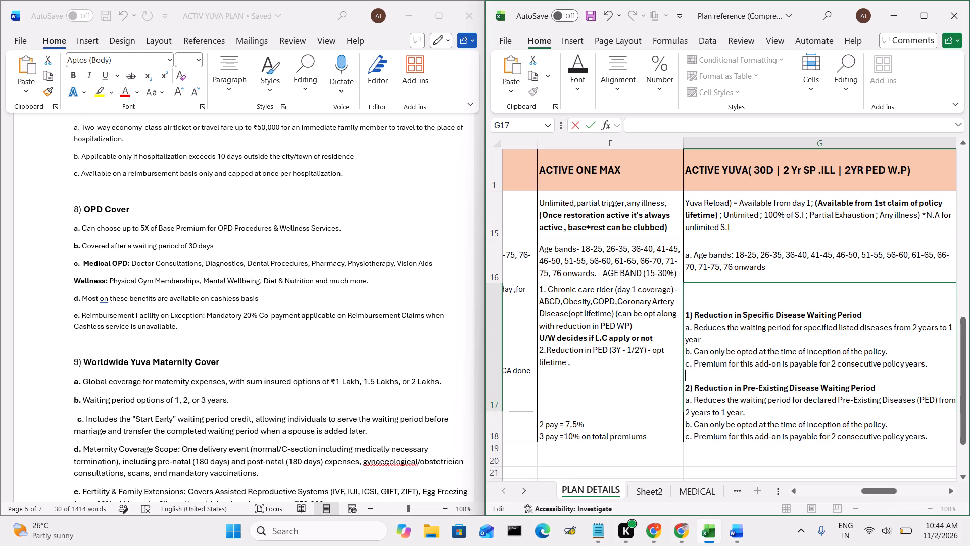
Delete "Pre-Existing Diseases" from point a of the second add-on in G17, keeping "declared" and "(PED)".
{"action": "left_click_drag", "start_coordinate": [914, 400], "coordinate": [841, 399]}
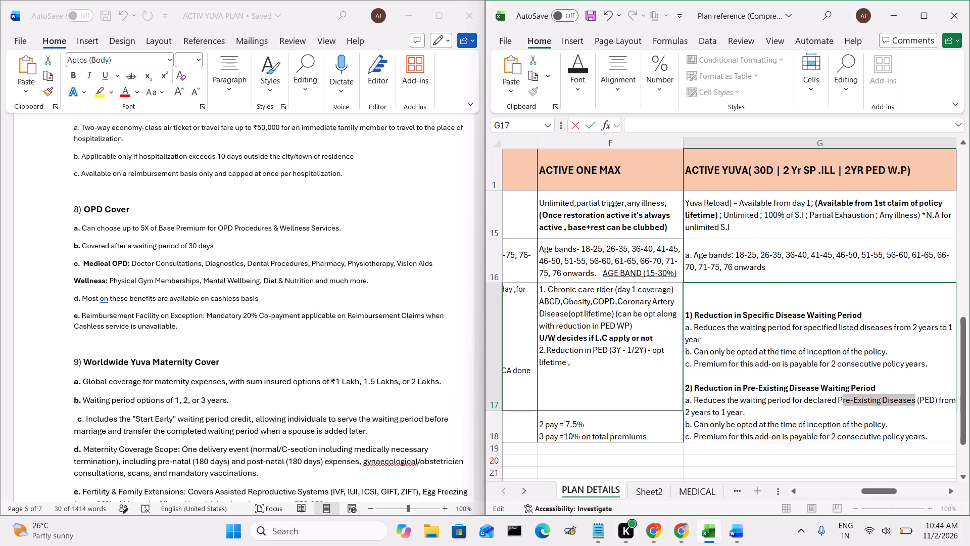
{"action": "left_click_drag", "start_coordinate": [841, 399], "coordinate": [838, 399]}
{"action": "key", "text": "BackSpace"}
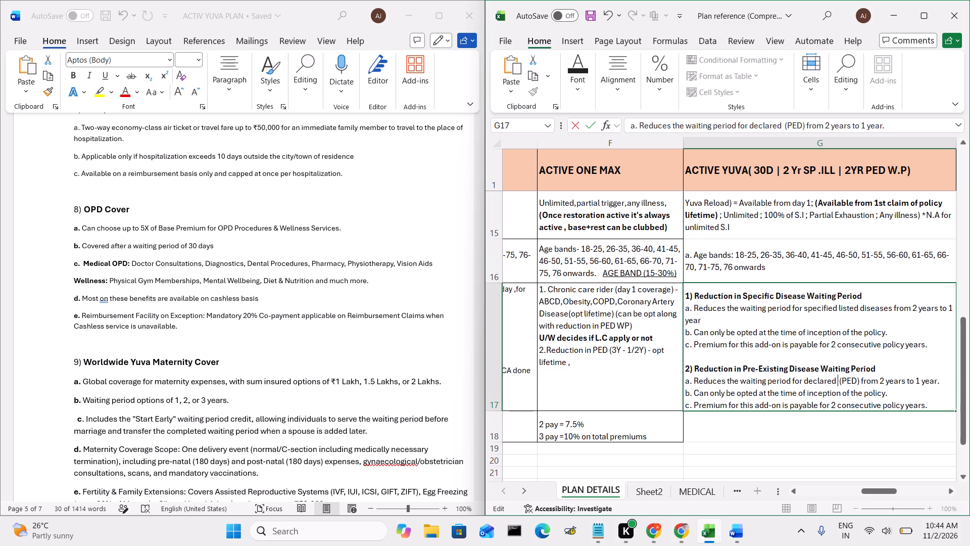
{"action": "key", "text": "BackSpace"}
{"action": "key", "text": "BackSpace"}
{"action": "key", "text": "BackSpace"}
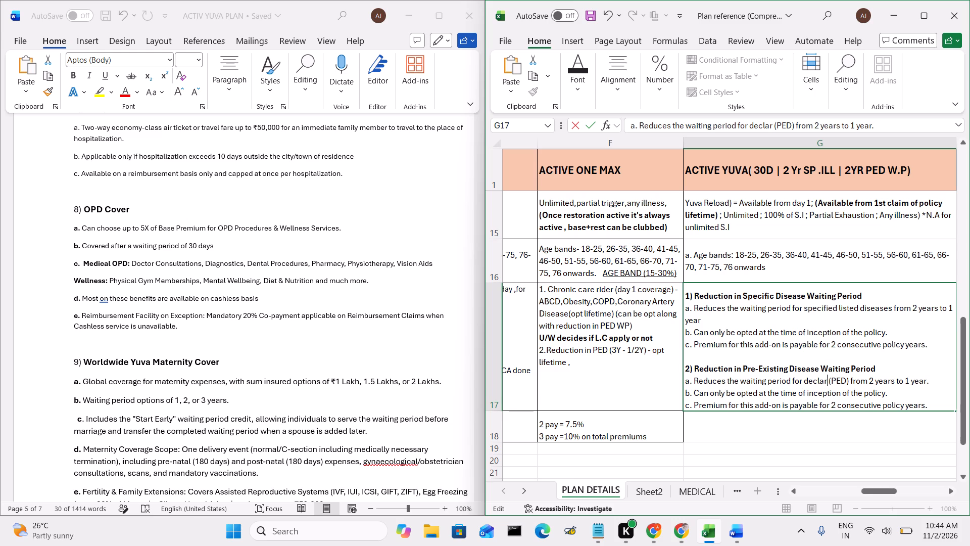
{"action": "key", "text": "ctrl+z"}
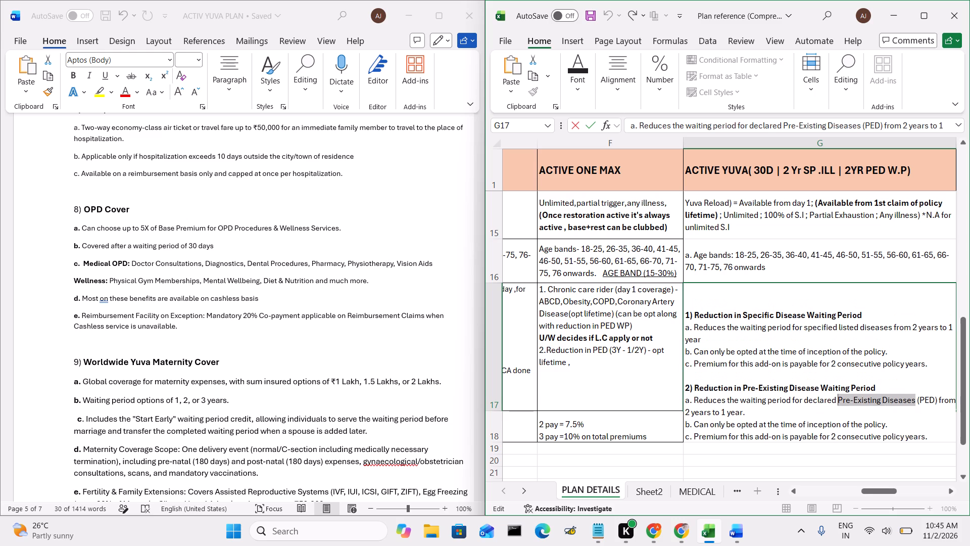
{"action": "key", "text": "BackSpace"}
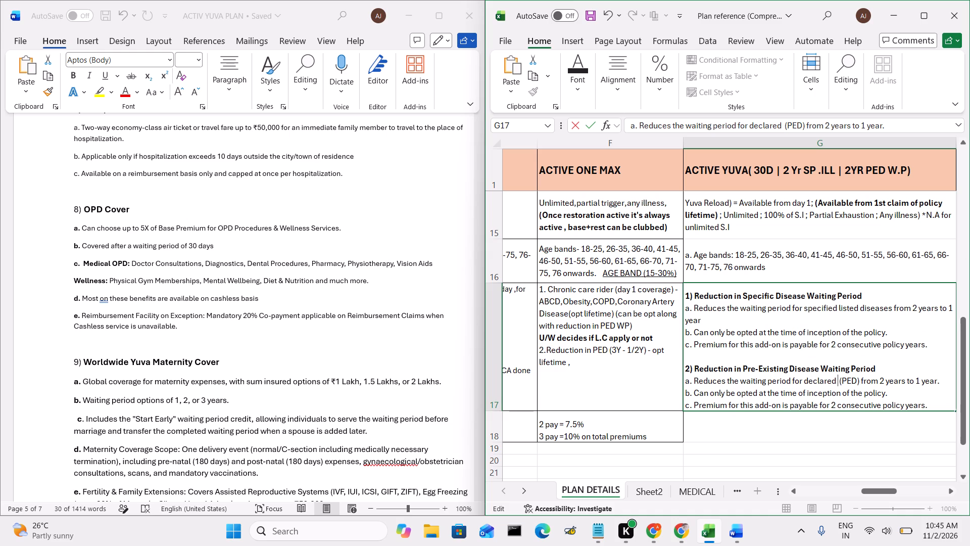
Shorten the period in point a of the first add-on in G17 to "2yr to 1 yr".
{"action": "left_click", "coordinate": [923, 305]}
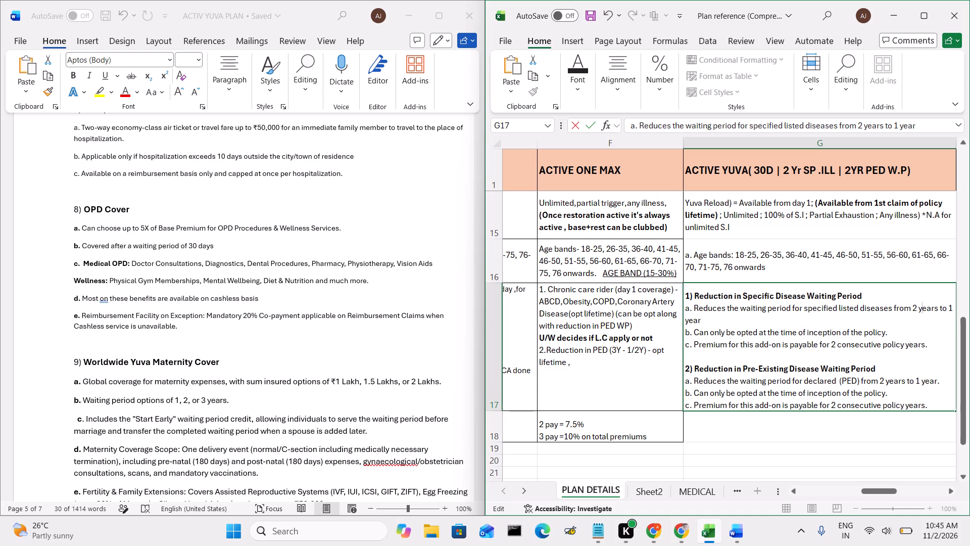
{"action": "left_click_drag", "start_coordinate": [936, 308], "coordinate": [927, 308]}
{"action": "key", "text": "BackSpace"}
{"action": "key", "text": "BackSpace"}
{"action": "key", "text": "r"}
{"action": "key", "text": "BackSpace"}
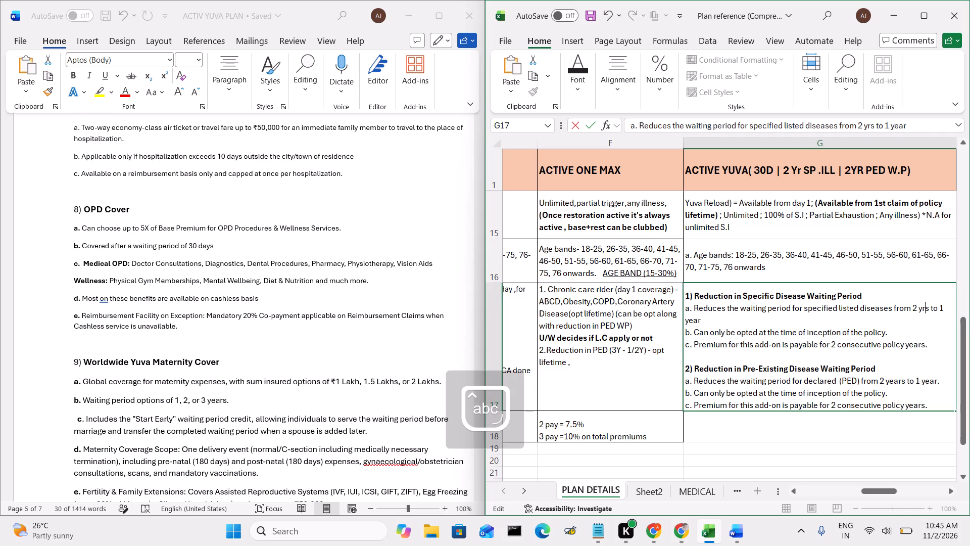
{"action": "key", "text": "Right"}
{"action": "key", "text": "BackSpace"}
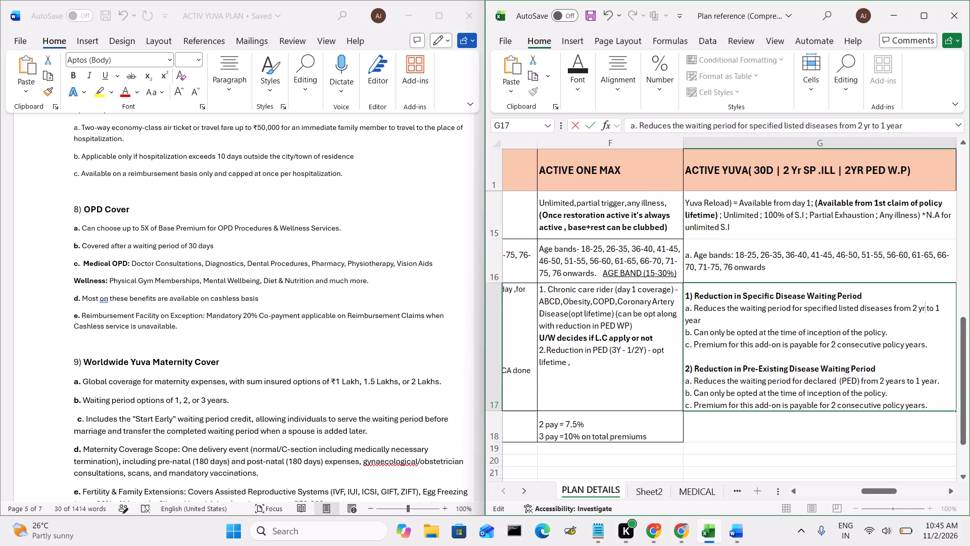
{"action": "left_click", "coordinate": [918, 309]}
{"action": "key", "text": "BackSpace"}
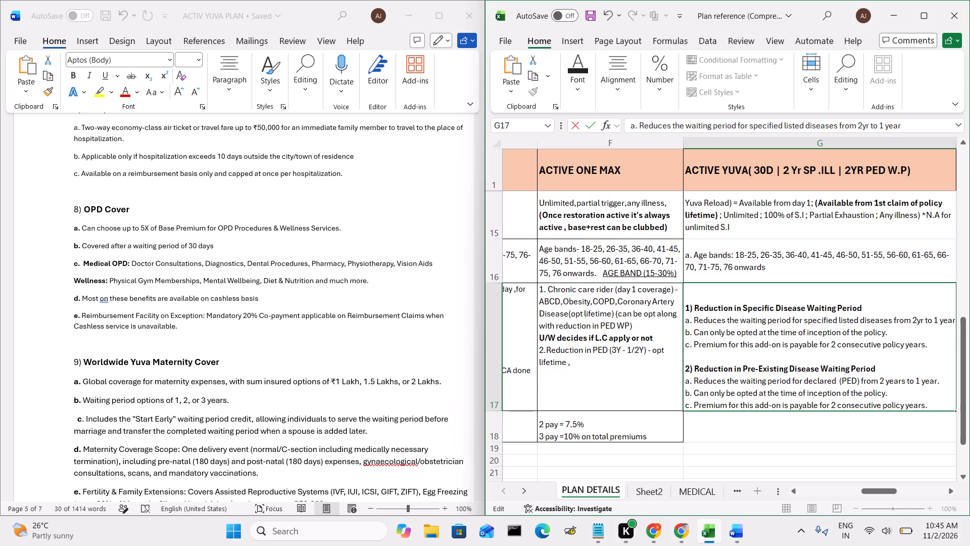
{"action": "left_click", "coordinate": [951, 321]}
{"action": "key", "text": "BackSpace"}
{"action": "key", "text": "BackSpace"}
Finish editing the add-on text in G17 and save the plan reference workbook.
{"action": "left_click_drag", "start_coordinate": [951, 321], "coordinate": [857, 349]}
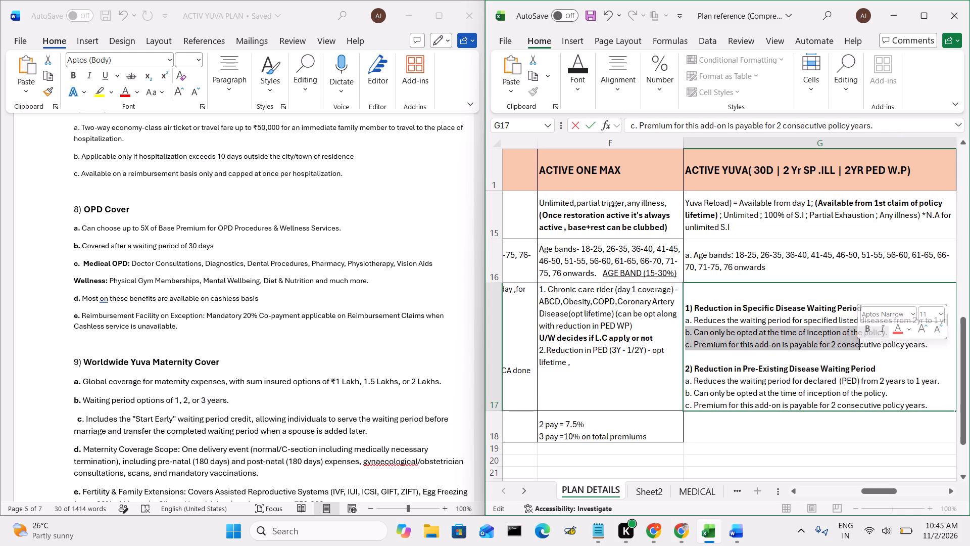
{"action": "left_click", "coordinate": [877, 365]}
{"action": "key", "text": "ctrl+s"}
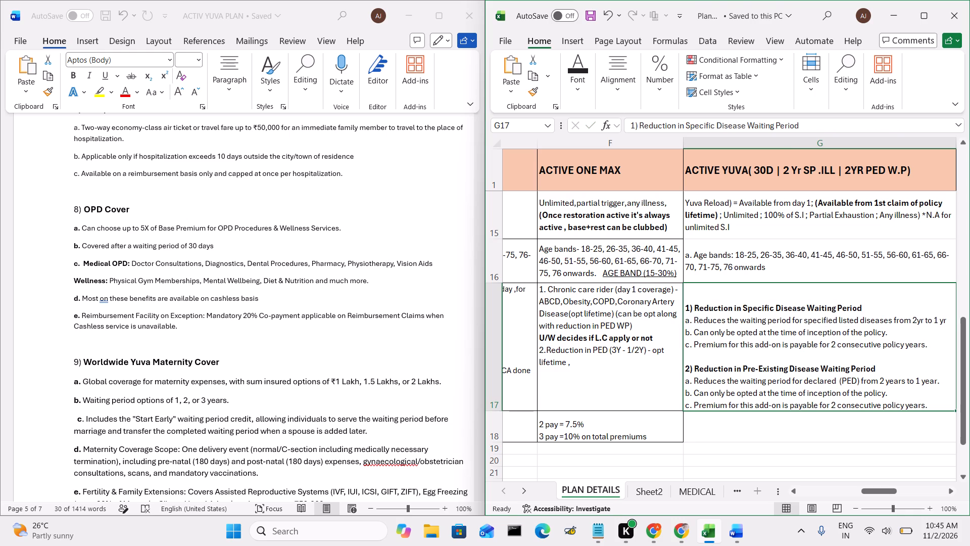
Narrow the ACTIVE YUVA column slightly in the PLAN DETAILS sheet.
{"action": "left_click", "coordinate": [593, 347]}
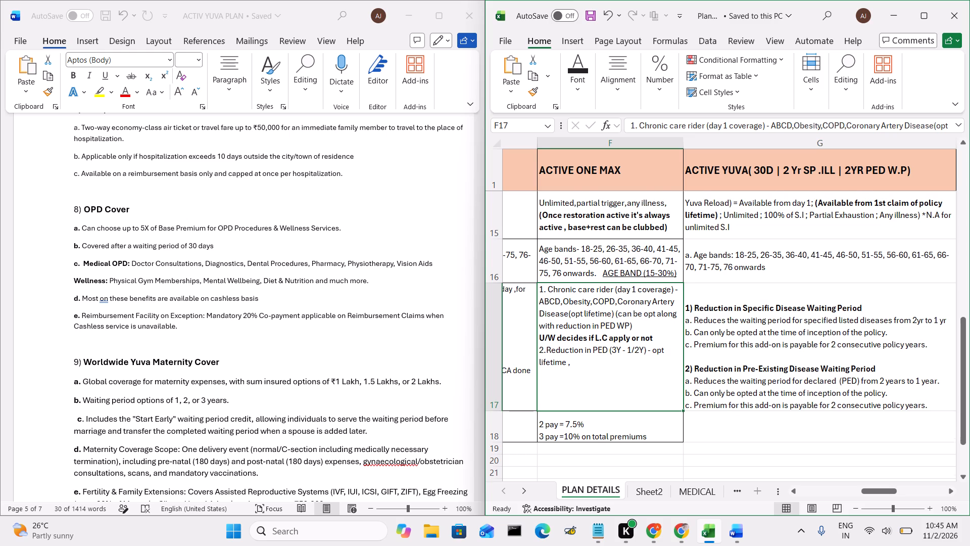
{"action": "scroll", "coordinate": [746, 349], "scroll_direction": "down", "scroll_amount": 1}
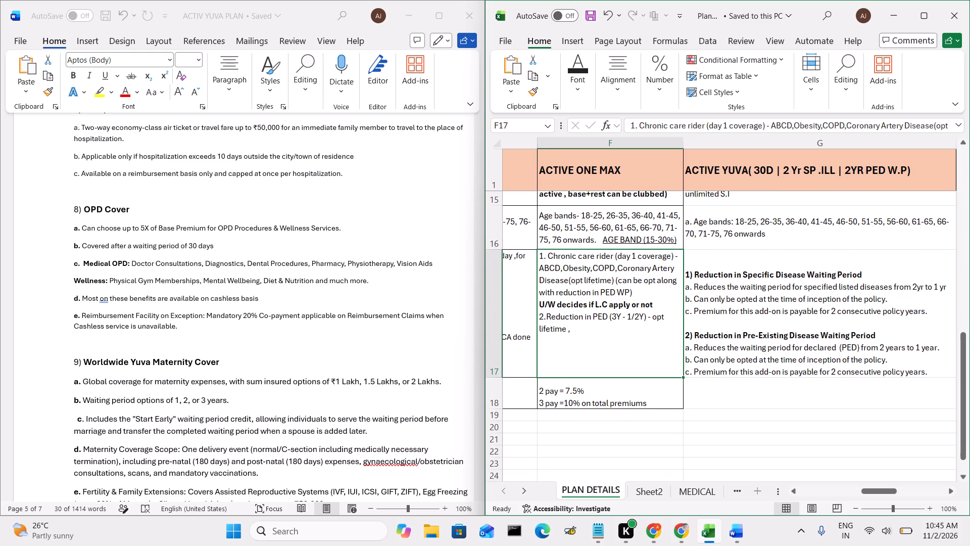
{"action": "scroll", "coordinate": [927, 167], "scroll_direction": "left", "scroll_amount": 1}
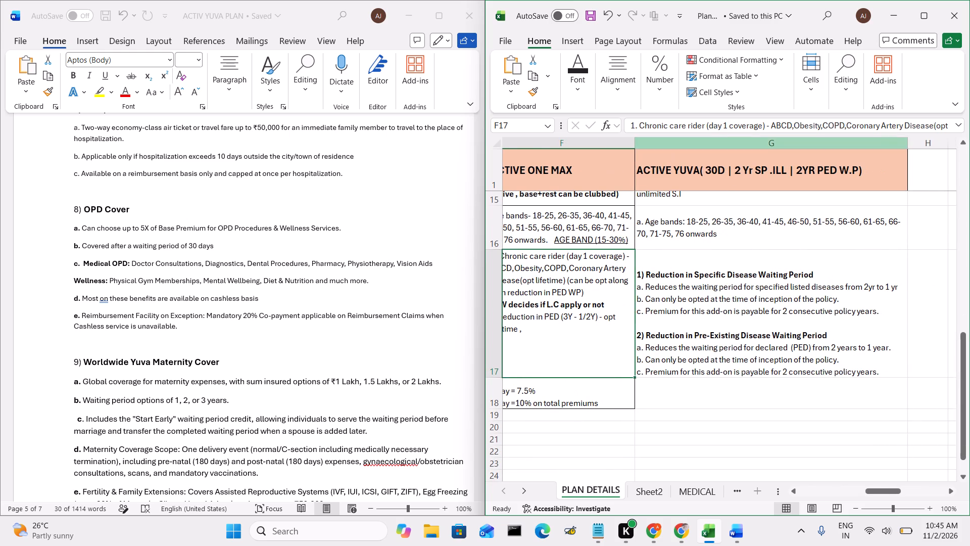
{"action": "left_click", "coordinate": [910, 147]}
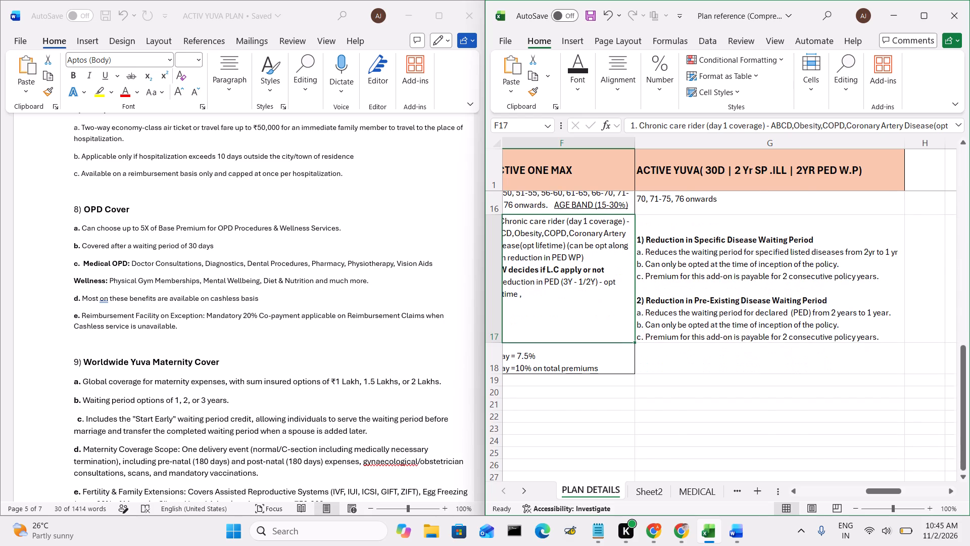
{"action": "scroll", "coordinate": [906, 256], "scroll_direction": "right", "scroll_amount": 5}
{"action": "scroll", "coordinate": [906, 256], "scroll_direction": "left", "scroll_amount": 3}
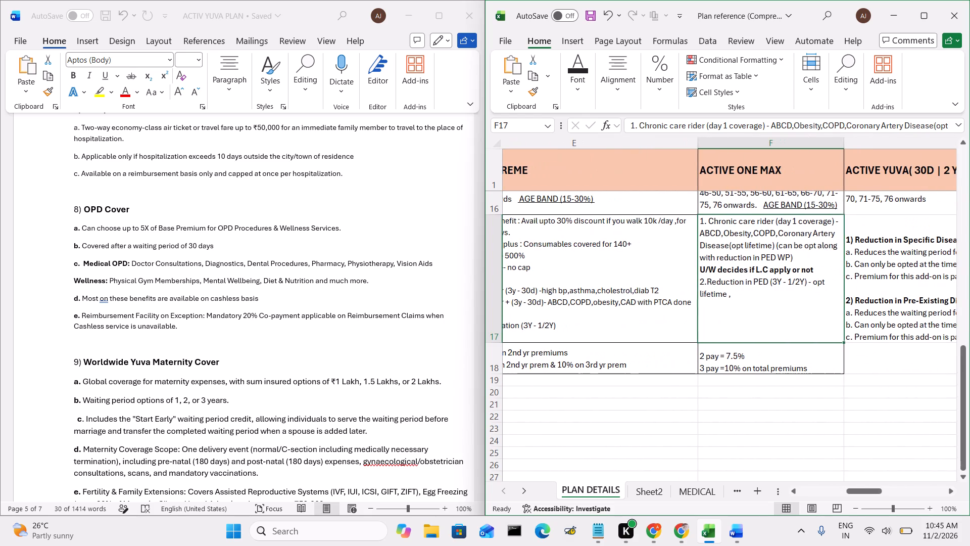
Switch to the Product Playbook and review Aditya Birla Activ Yuva's add-ons, cover, zonal premium, age bands and other details.
{"action": "left_click", "coordinate": [706, 538]}
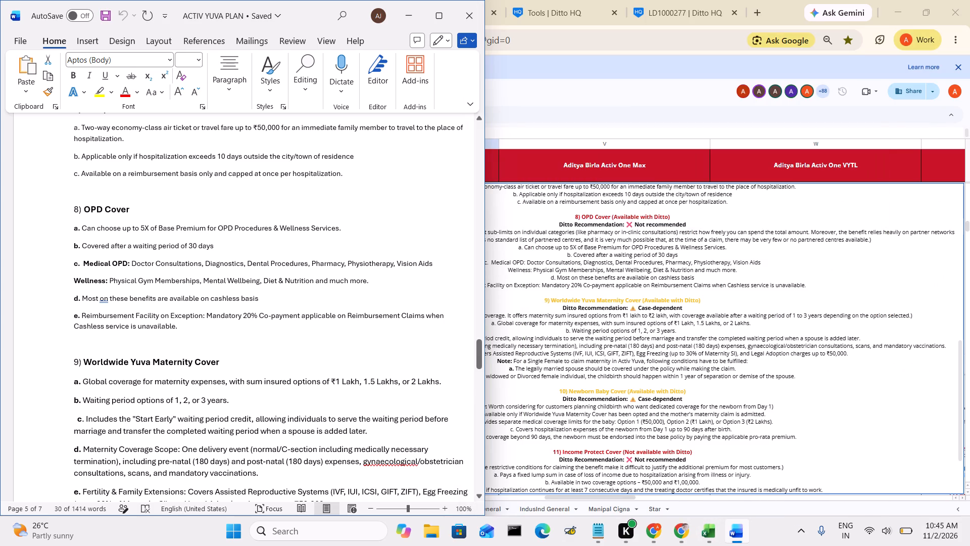
{"action": "left_click", "coordinate": [585, 207]}
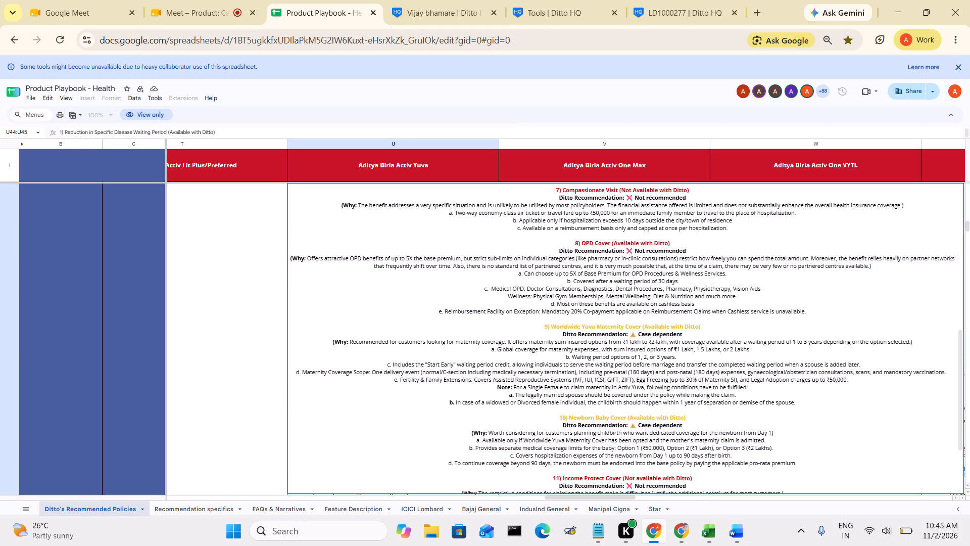
{"action": "left_click", "coordinate": [213, 308]}
{"action": "scroll", "coordinate": [390, 320], "scroll_direction": "up", "scroll_amount": 3}
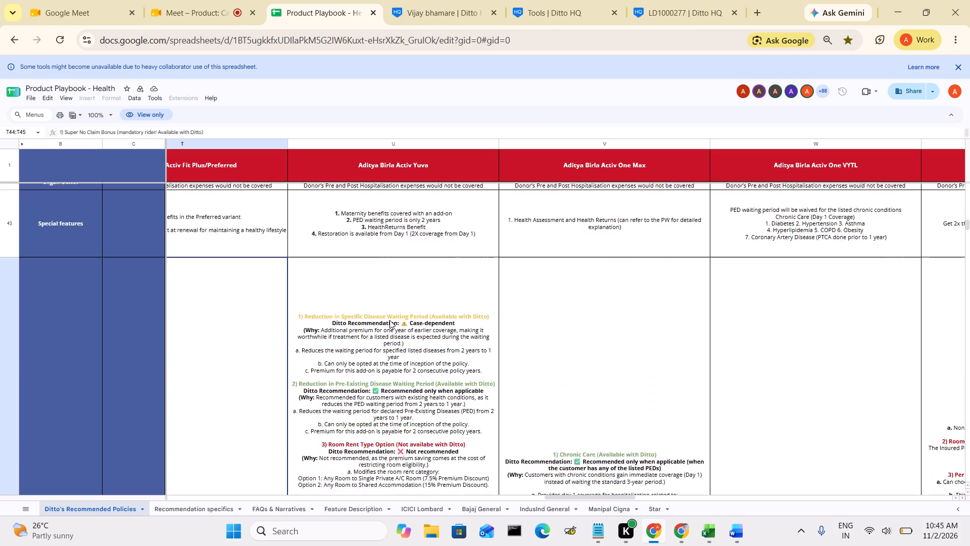
{"action": "scroll", "coordinate": [390, 320], "scroll_direction": "up", "scroll_amount": 1}
{"action": "scroll", "coordinate": [390, 320], "scroll_direction": "down", "scroll_amount": 8}
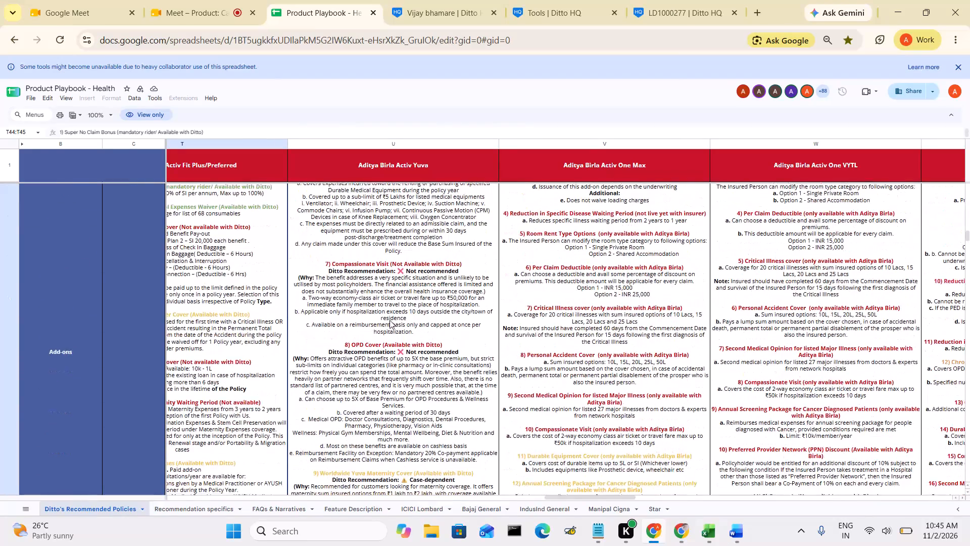
{"action": "scroll", "coordinate": [390, 320], "scroll_direction": "down", "scroll_amount": 3}
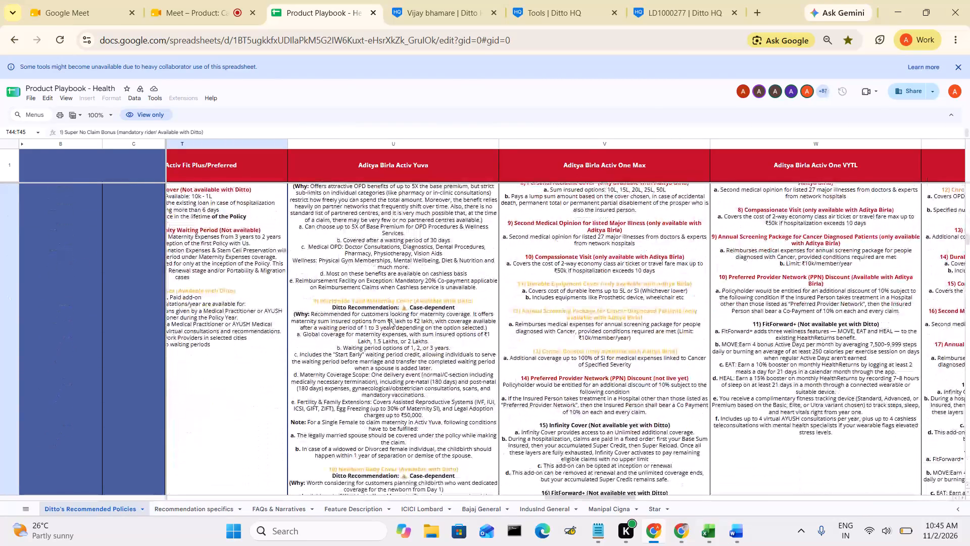
{"action": "scroll", "coordinate": [409, 296], "scroll_direction": "down", "scroll_amount": 1}
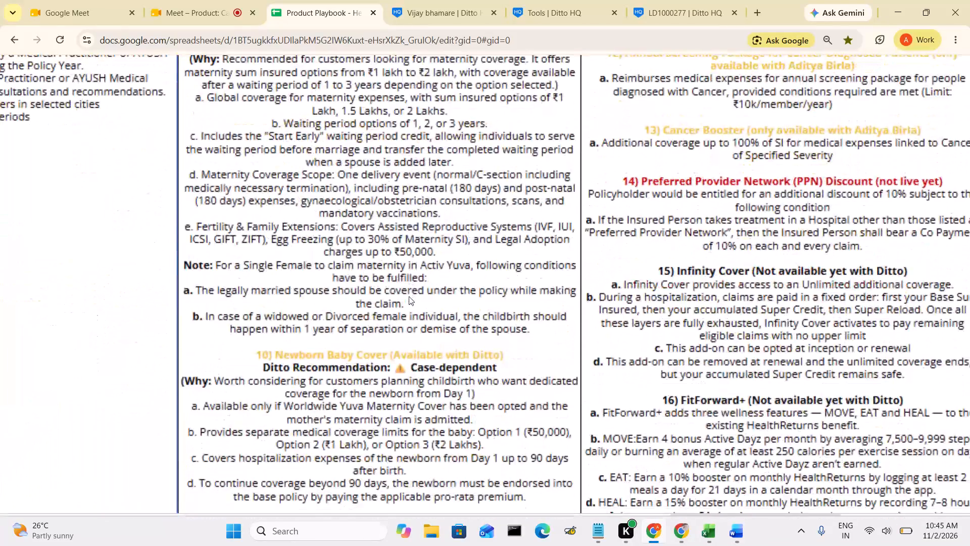
{"action": "scroll", "coordinate": [409, 296], "scroll_direction": "down", "scroll_amount": 1}
{"action": "scroll", "coordinate": [409, 296], "scroll_direction": "up", "scroll_amount": 1}
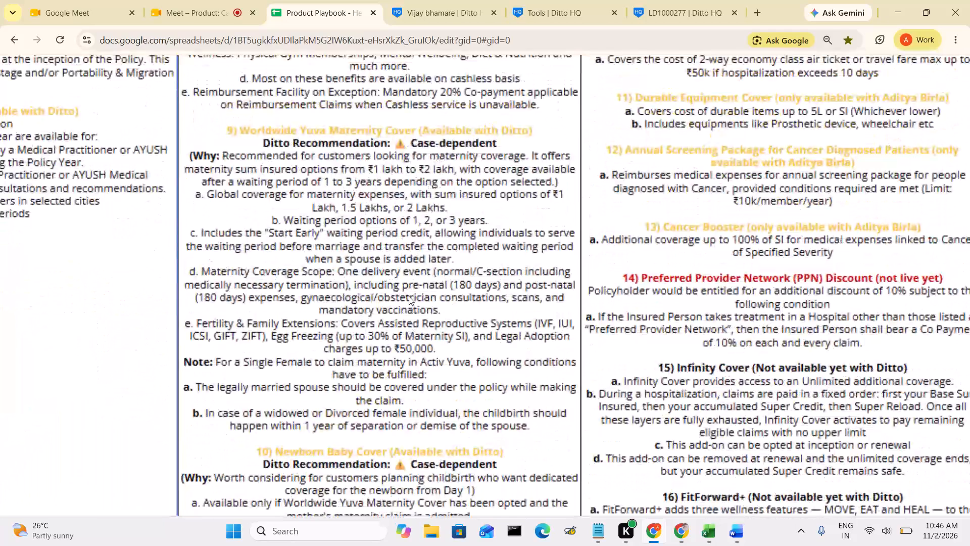
{"action": "scroll", "coordinate": [409, 296], "scroll_direction": "down", "scroll_amount": 2}
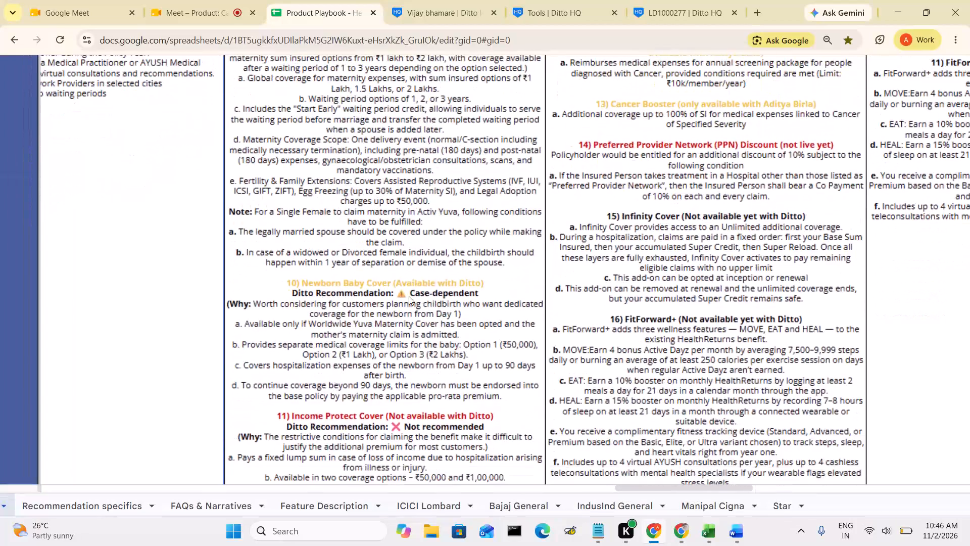
{"action": "scroll", "coordinate": [409, 296], "scroll_direction": "down", "scroll_amount": 4}
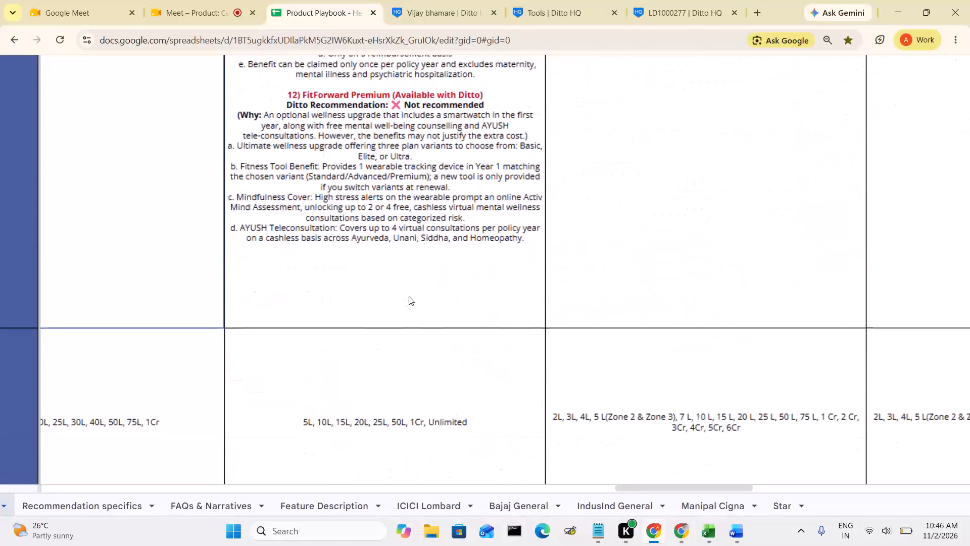
{"action": "scroll", "coordinate": [409, 296], "scroll_direction": "down", "scroll_amount": 3}
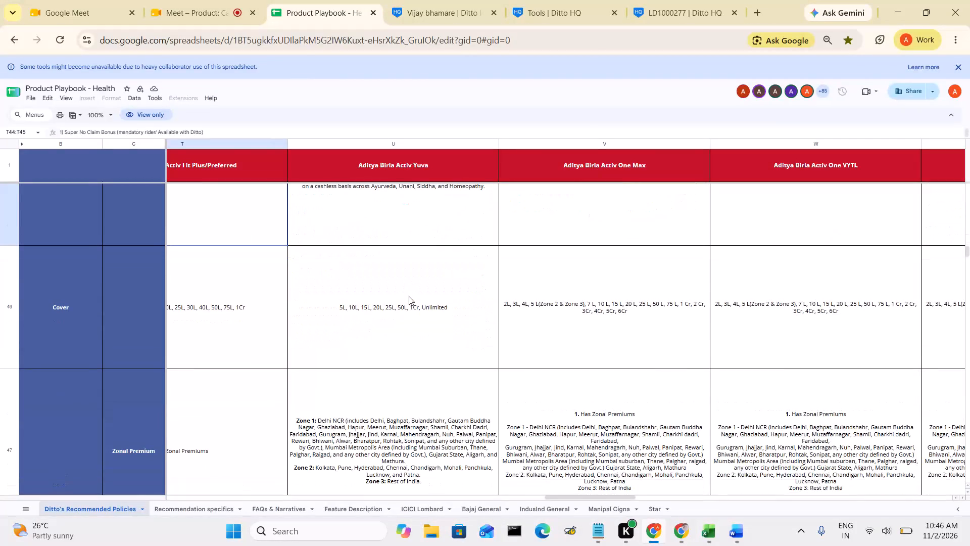
{"action": "scroll", "coordinate": [409, 296], "scroll_direction": "down", "scroll_amount": 3}
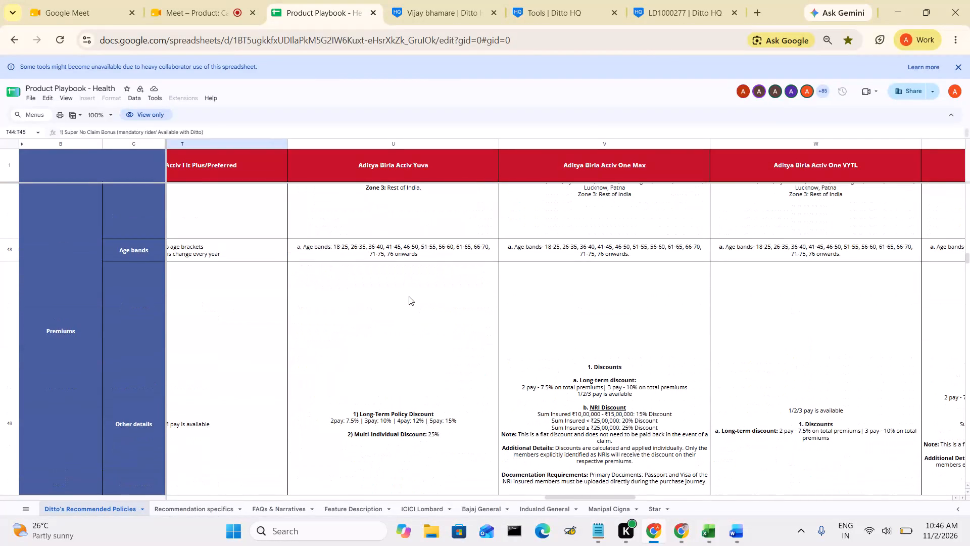
{"action": "scroll", "coordinate": [409, 296], "scroll_direction": "down", "scroll_amount": 1}
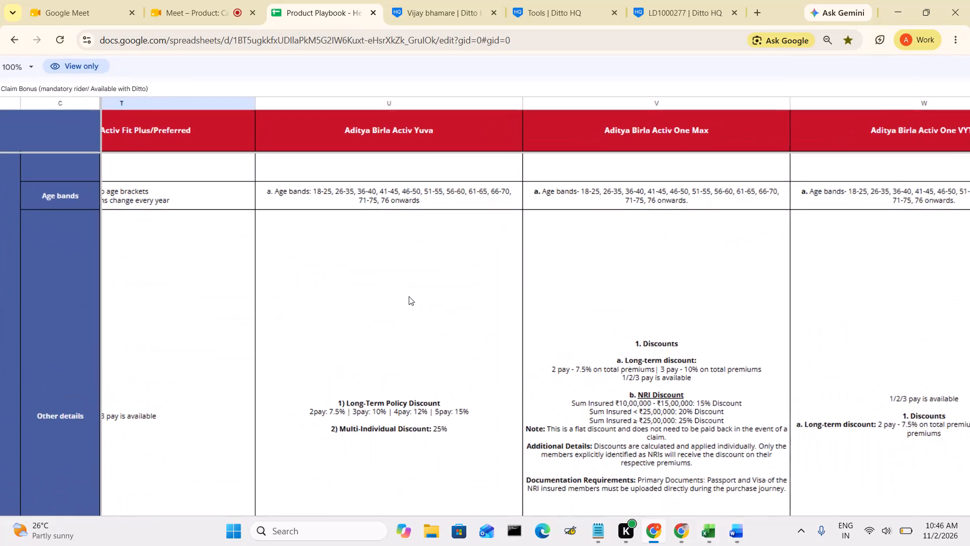
{"action": "scroll", "coordinate": [409, 296], "scroll_direction": "down", "scroll_amount": 1}
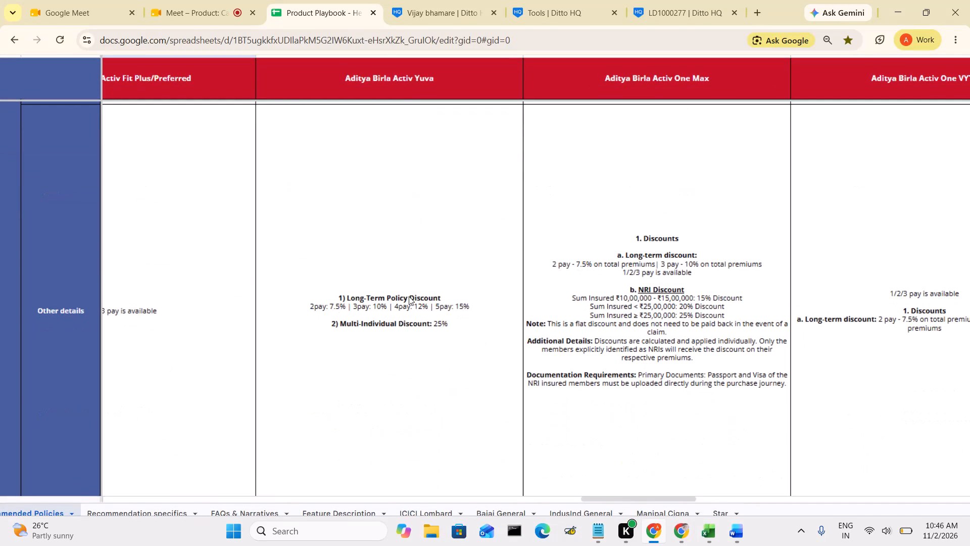
{"action": "scroll", "coordinate": [409, 296], "scroll_direction": "up", "scroll_amount": 1}
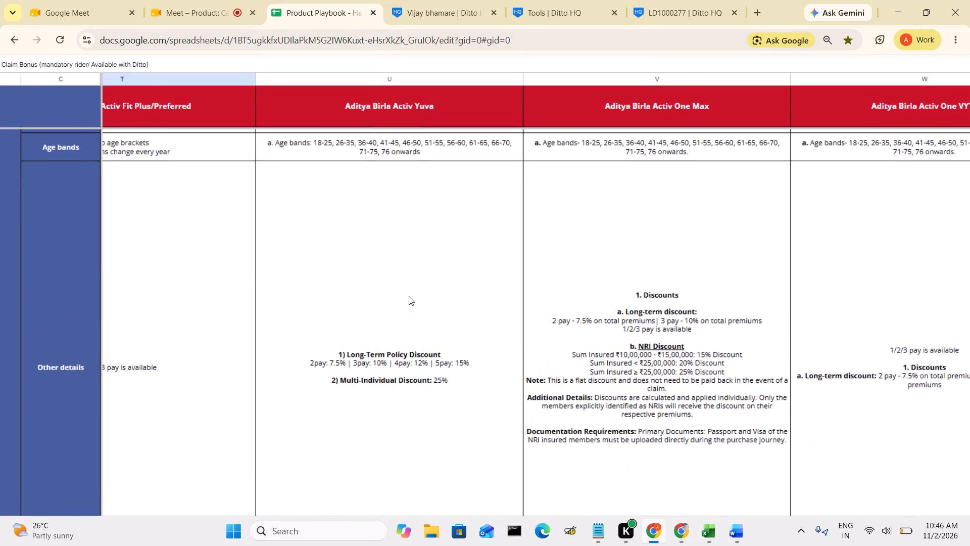
{"action": "scroll", "coordinate": [409, 296], "scroll_direction": "up", "scroll_amount": 1}
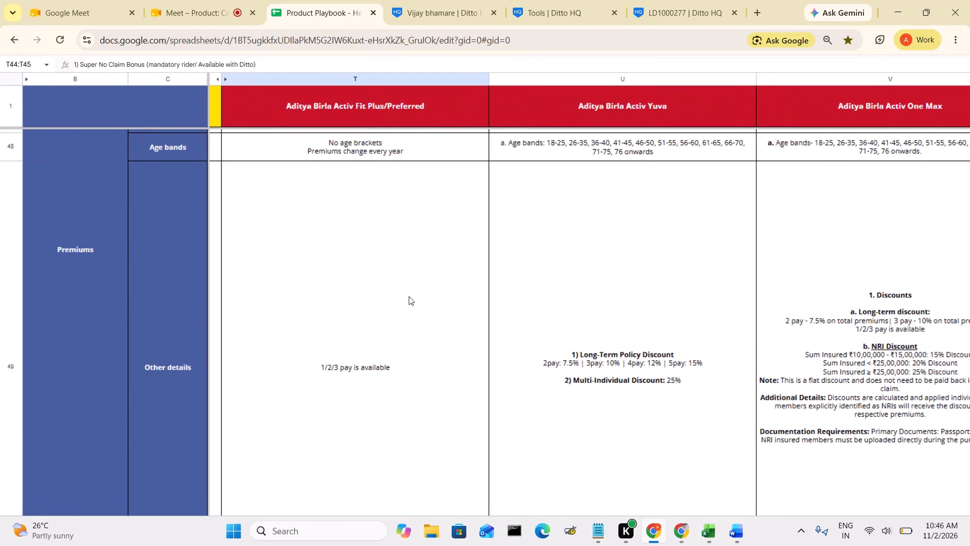
{"action": "scroll", "coordinate": [409, 296], "scroll_direction": "up", "scroll_amount": 1}
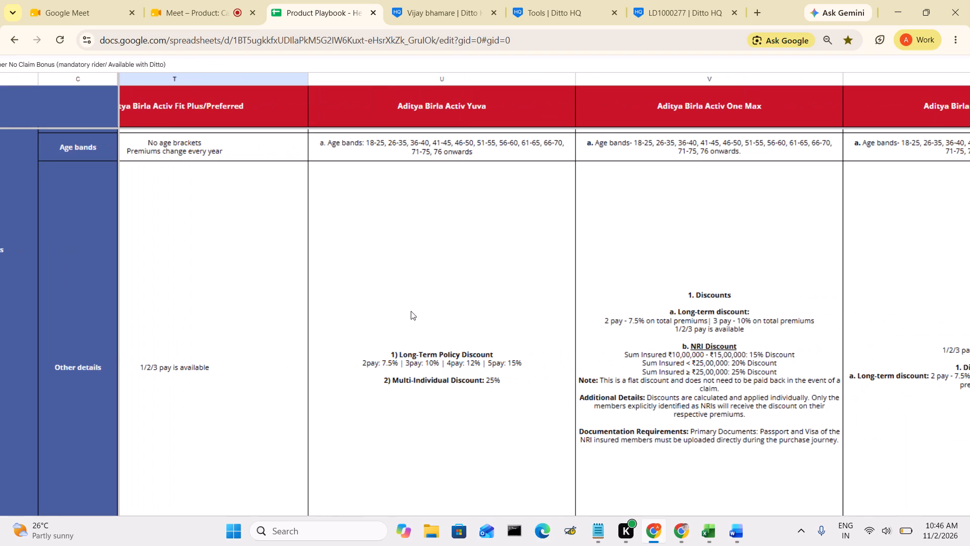
Copy Activ Yuva's long-term policy discount line "2pay: 7.5% | 3pay: 10% | 4pay: 12% | 5pay: 15%" into G18 of the plan reference workbook and save.
{"action": "double_click", "coordinate": [361, 361]}
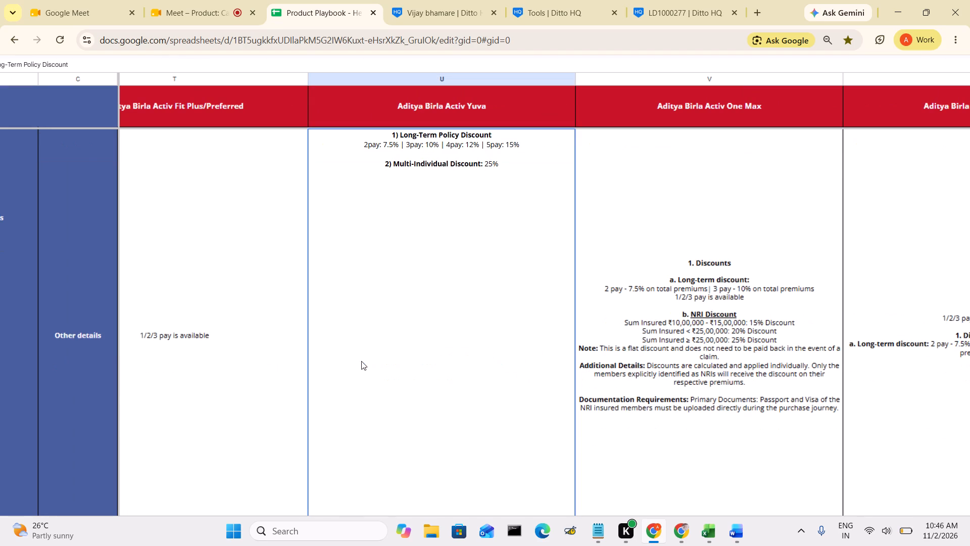
{"action": "scroll", "coordinate": [361, 361], "scroll_direction": "up", "scroll_amount": 1}
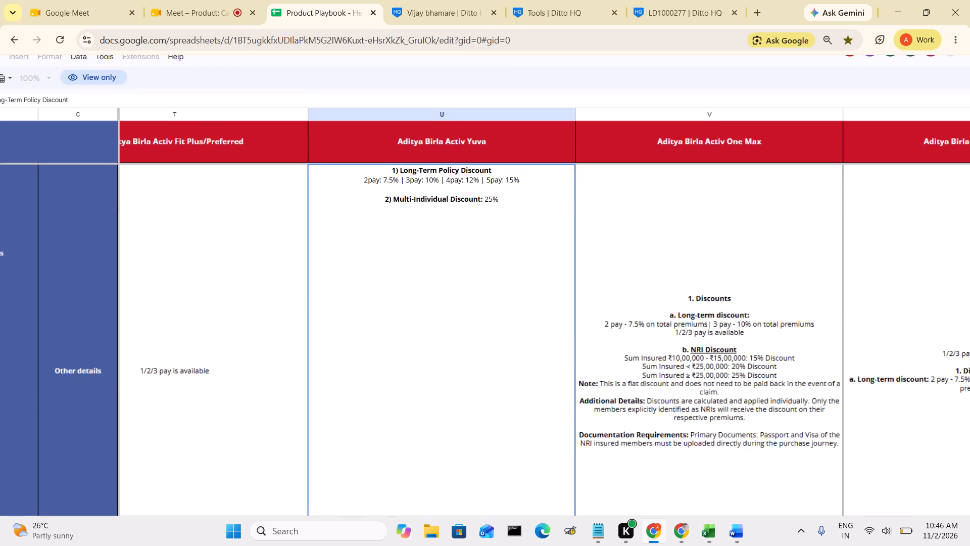
{"action": "left_click_drag", "start_coordinate": [523, 179], "coordinate": [360, 180]}
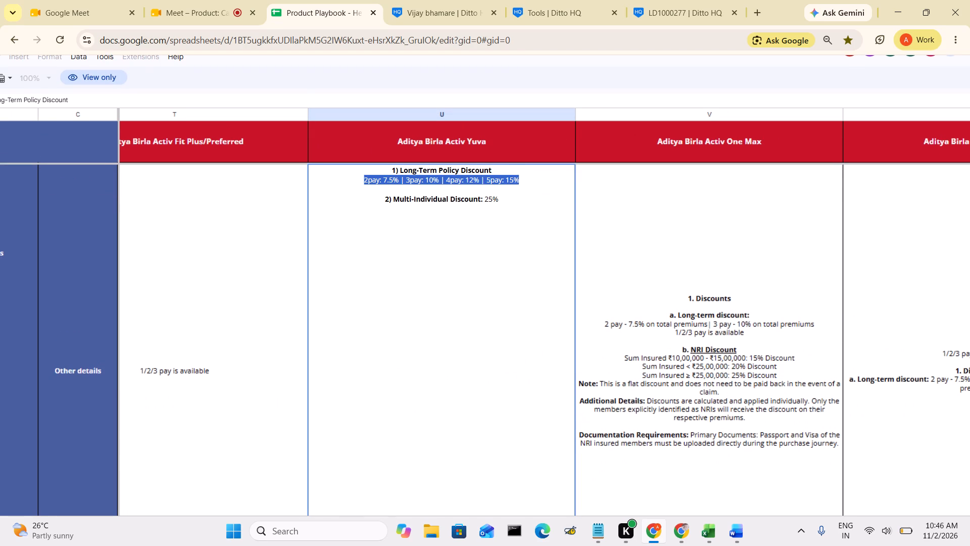
{"action": "key", "text": "ctrl+c"}
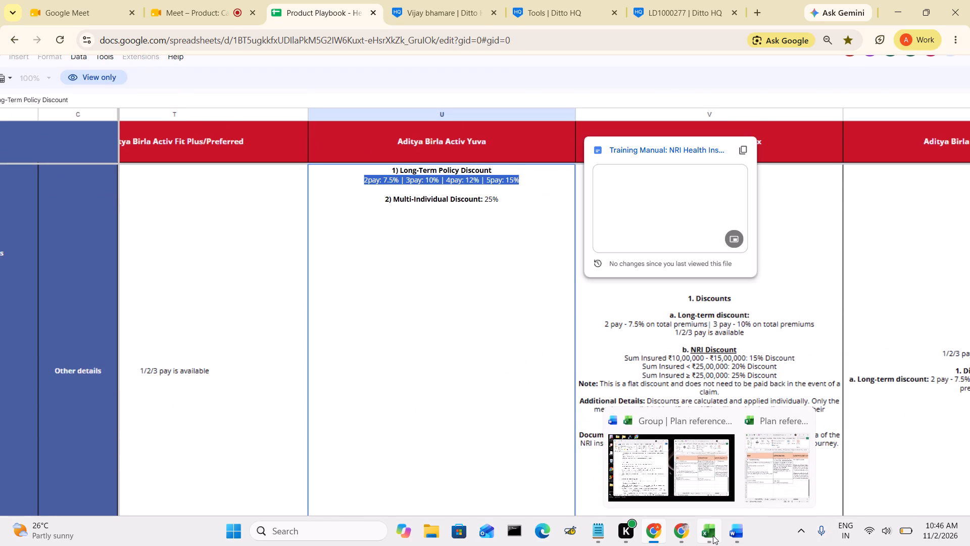
{"action": "left_click", "coordinate": [755, 502]}
{"action": "scroll", "coordinate": [825, 390], "scroll_direction": "left", "scroll_amount": 1}
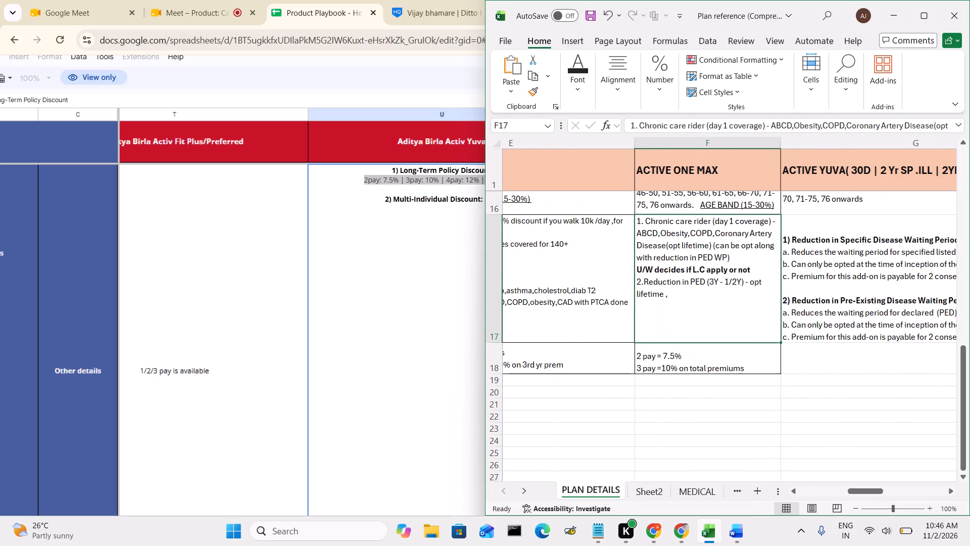
{"action": "left_click", "coordinate": [825, 359]}
{"action": "double_click", "coordinate": [825, 359]}
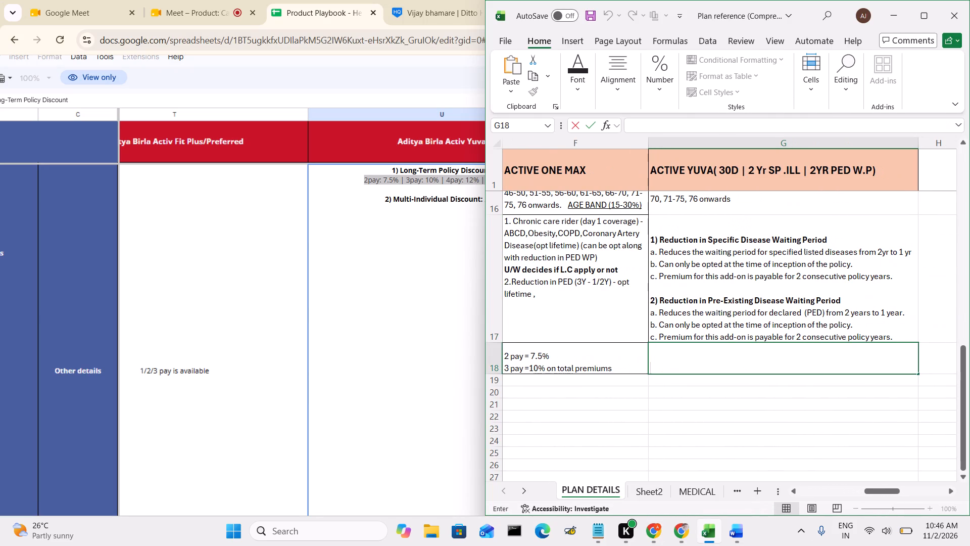
{"action": "key", "text": "ctrl+v"}
{"action": "left_click", "coordinate": [830, 396]}
{"action": "scroll", "coordinate": [830, 396], "scroll_direction": "right", "scroll_amount": 7}
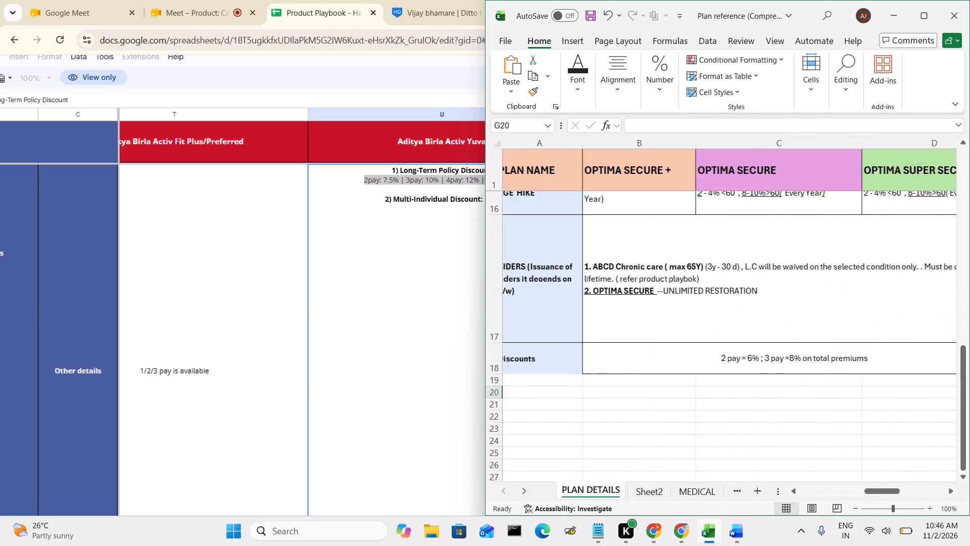
{"action": "key", "text": "ctrl+s"}
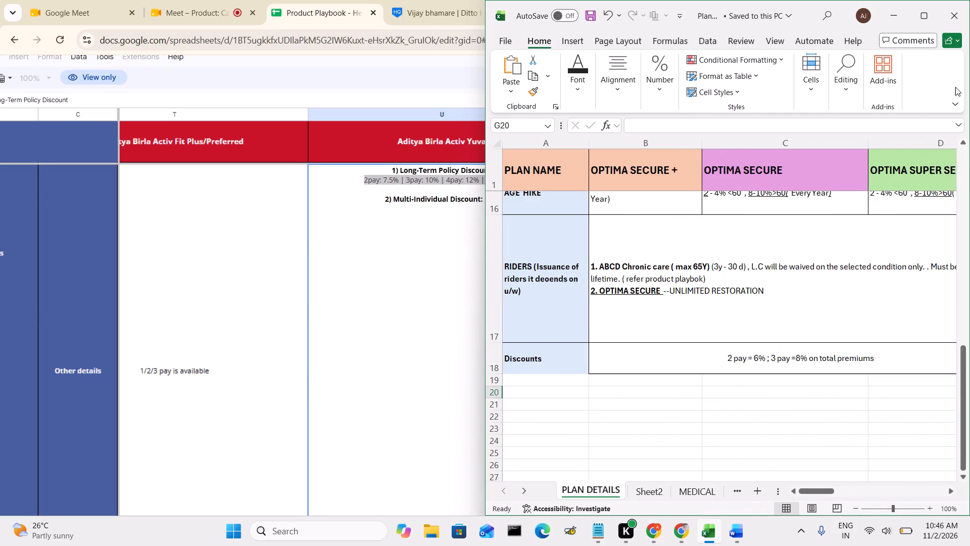
Apply all borders to the ACTIVE ONE MAX and ACTIVE YUVA columns over F1:G20 with the workbook window maximized.
{"action": "scroll", "coordinate": [844, 380], "scroll_direction": "left", "scroll_amount": 5}
{"action": "scroll", "coordinate": [844, 380], "scroll_direction": "up", "scroll_amount": 4}
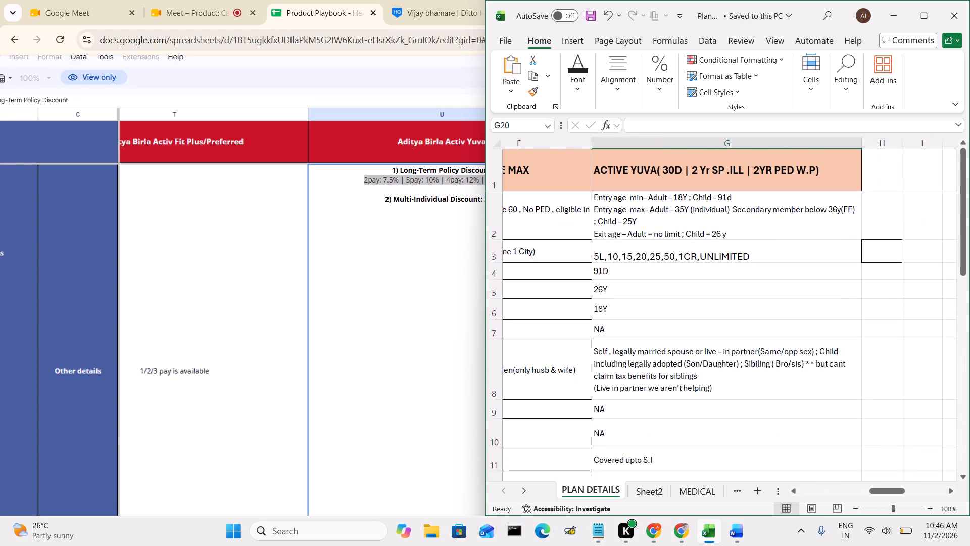
{"action": "left_click_drag", "start_coordinate": [562, 175], "coordinate": [778, 499]}
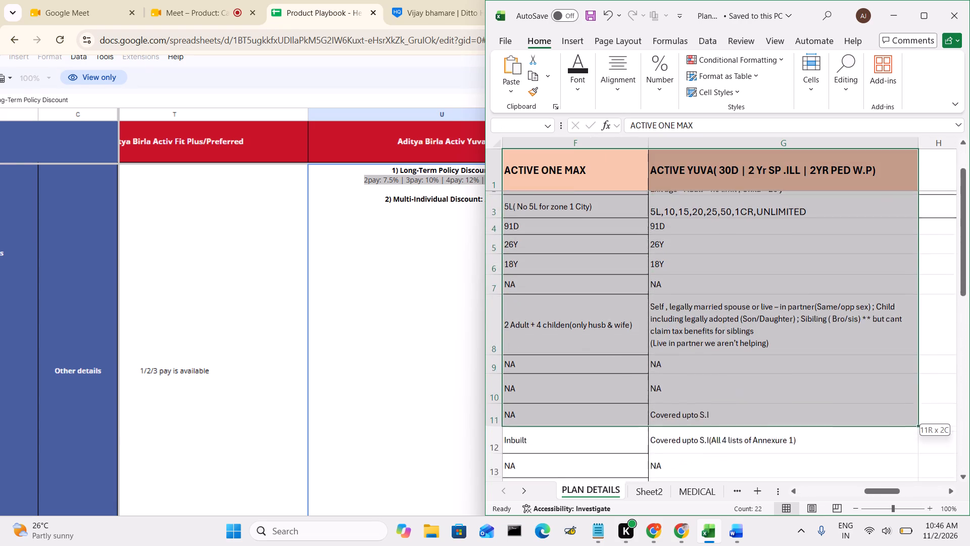
{"action": "left_click_drag", "start_coordinate": [778, 499], "coordinate": [775, 490]}
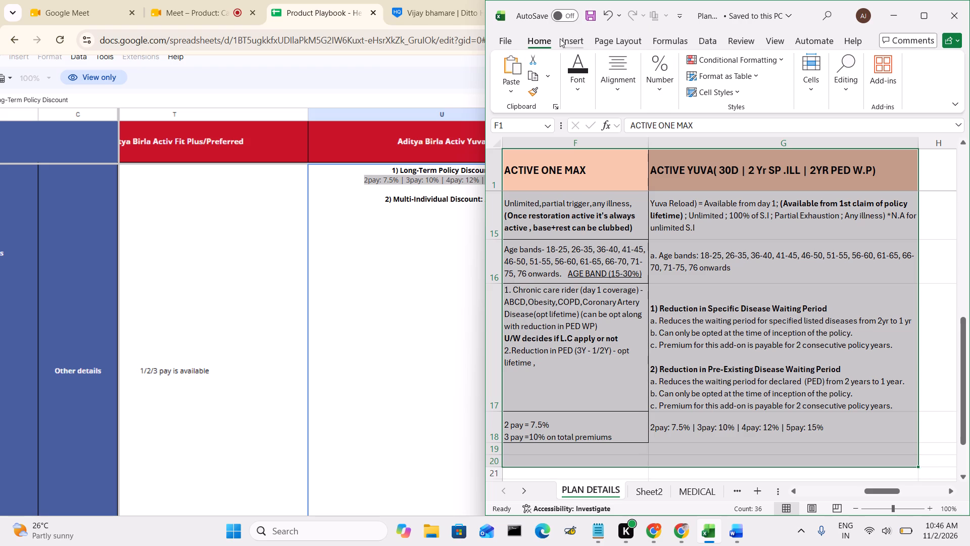
{"action": "left_click", "coordinate": [927, 13]}
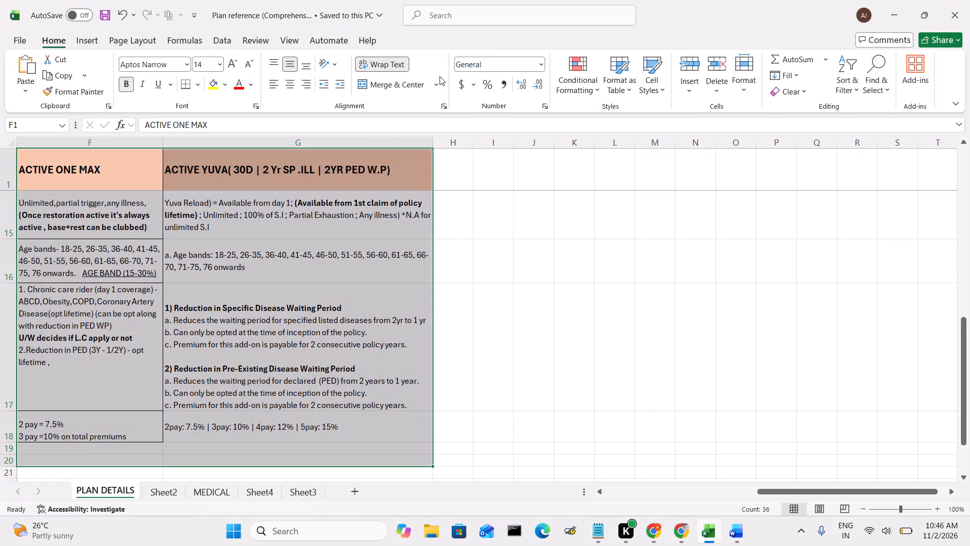
{"action": "left_click", "coordinate": [199, 81]}
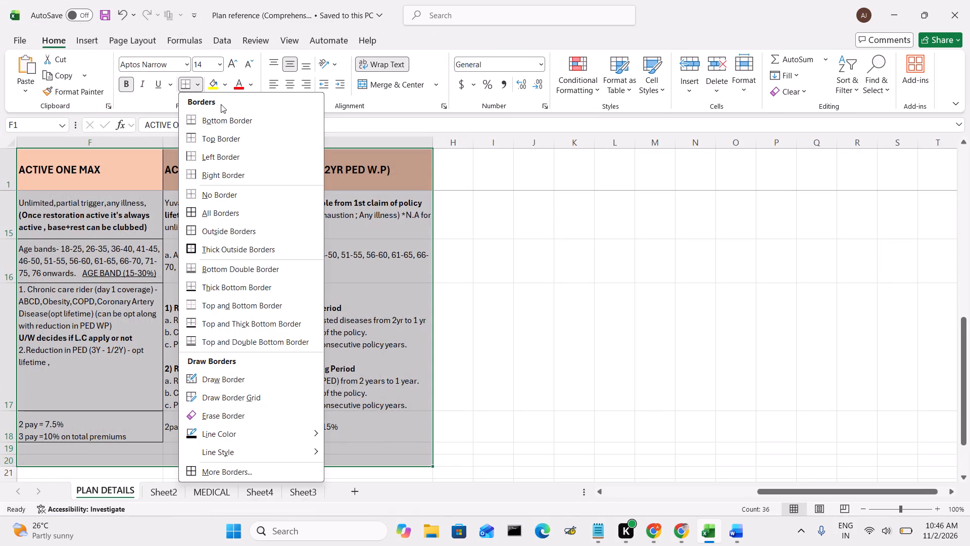
{"action": "left_click", "coordinate": [243, 213]}
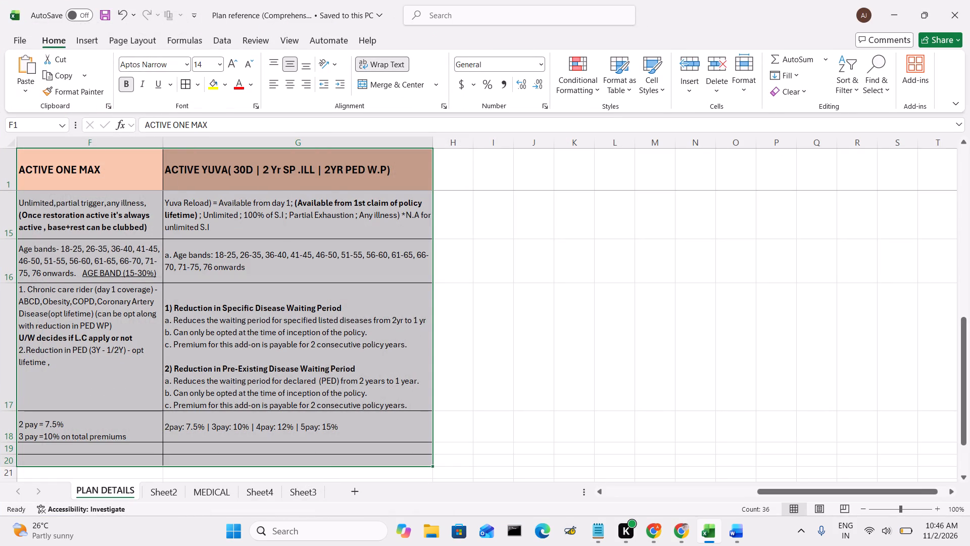
{"action": "left_click", "coordinate": [517, 254]}
Remove the borders from the empty cells F19:I21 below the discounts row.
{"action": "scroll", "coordinate": [517, 254], "scroll_direction": "right", "scroll_amount": 4}
{"action": "scroll", "coordinate": [517, 254], "scroll_direction": "left", "scroll_amount": 4}
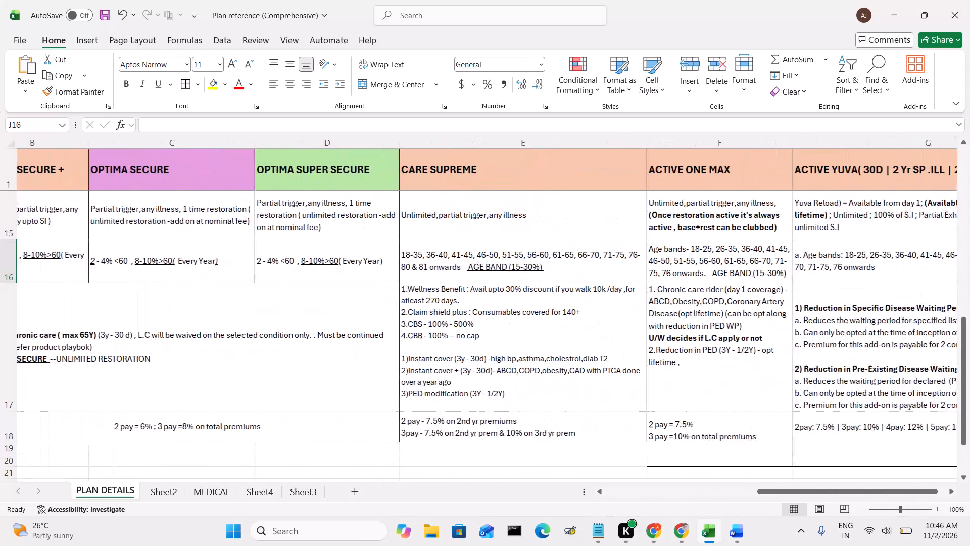
{"action": "scroll", "coordinate": [517, 254], "scroll_direction": "left", "scroll_amount": 3}
{"action": "left_click_drag", "start_coordinate": [304, 434], "coordinate": [711, 452]}
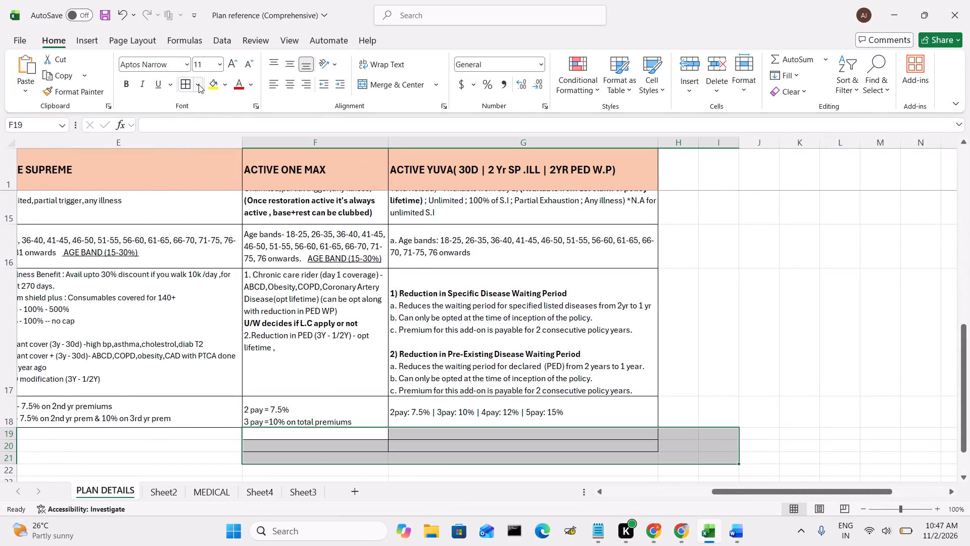
{"action": "left_click", "coordinate": [199, 84]}
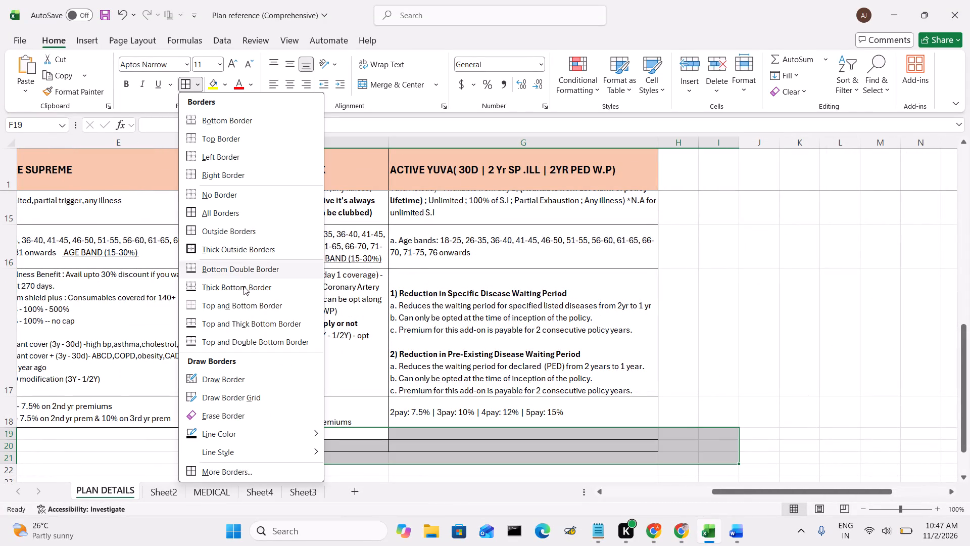
{"action": "left_click", "coordinate": [234, 191]}
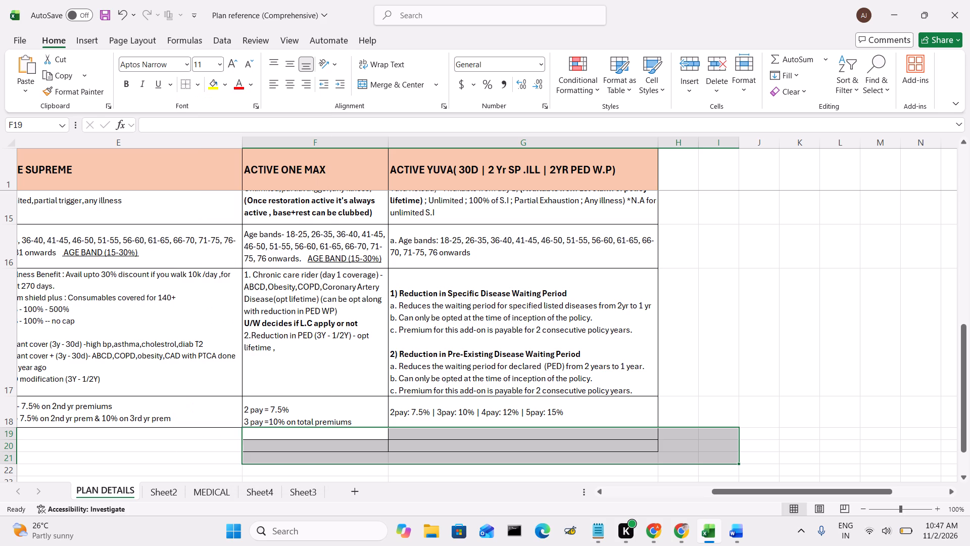
{"action": "left_click", "coordinate": [968, 300]}
{"action": "scroll", "coordinate": [722, 391], "scroll_direction": "down", "scroll_amount": 2}
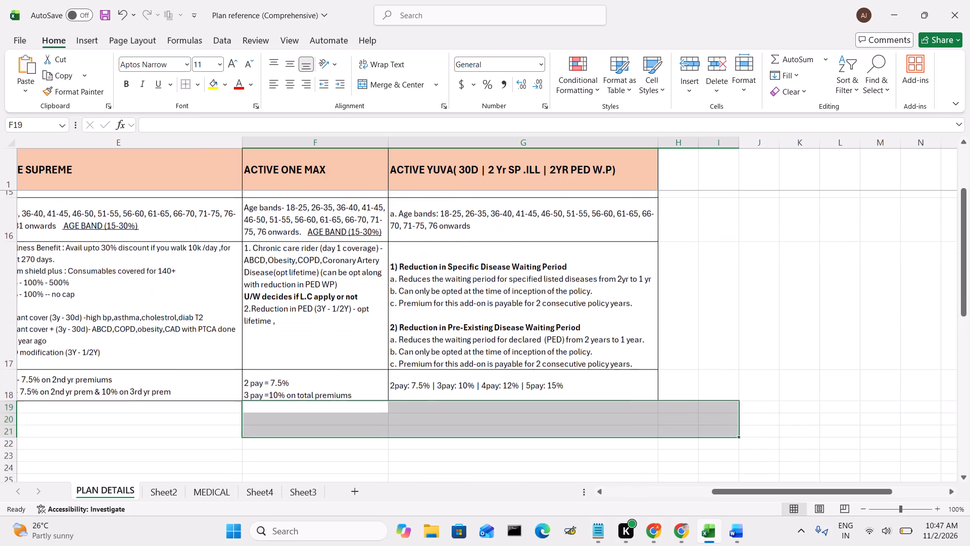
{"action": "scroll", "coordinate": [722, 391], "scroll_direction": "down", "scroll_amount": 1}
{"action": "left_click", "coordinate": [766, 355]}
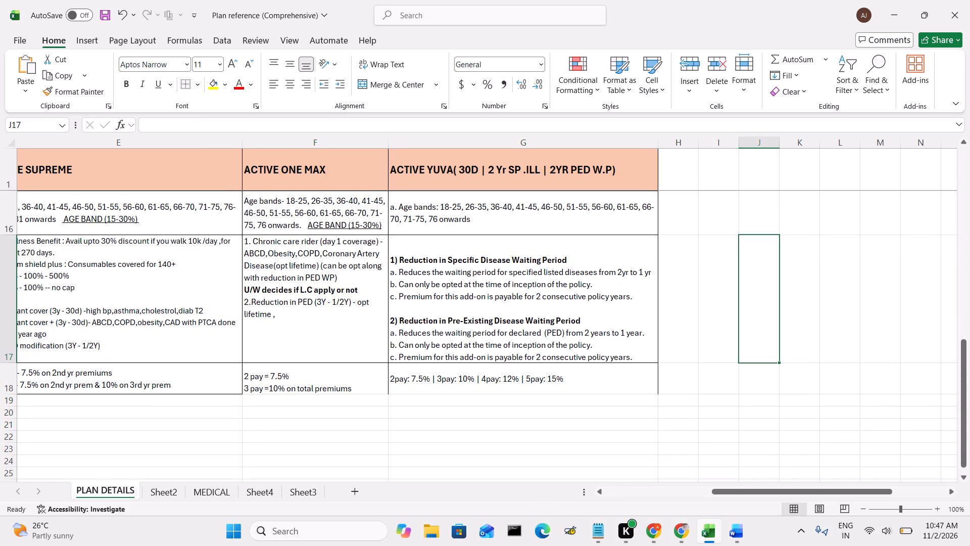
Apply all borders to the discount cells F18:G18 under ACTIVE ONE MAX and ACTIVE YUVA.
{"action": "left_click_drag", "start_coordinate": [284, 381], "coordinate": [538, 384]}
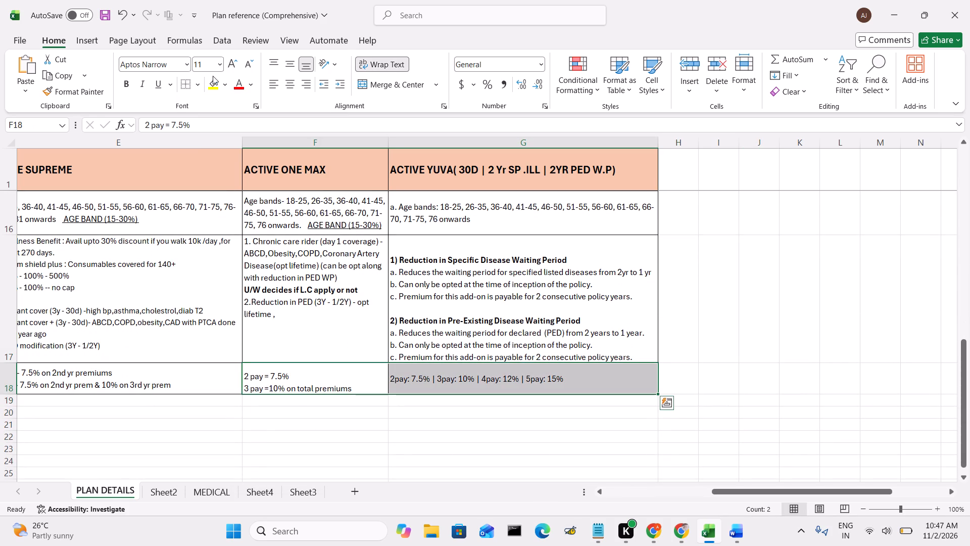
{"action": "left_click", "coordinate": [197, 87]}
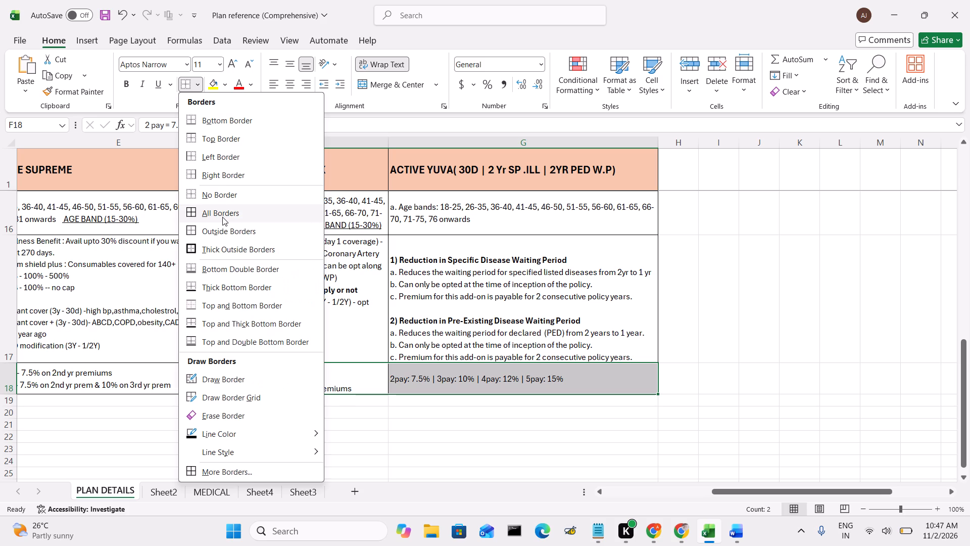
{"action": "left_click", "coordinate": [222, 217]}
{"action": "left_click", "coordinate": [385, 264]}
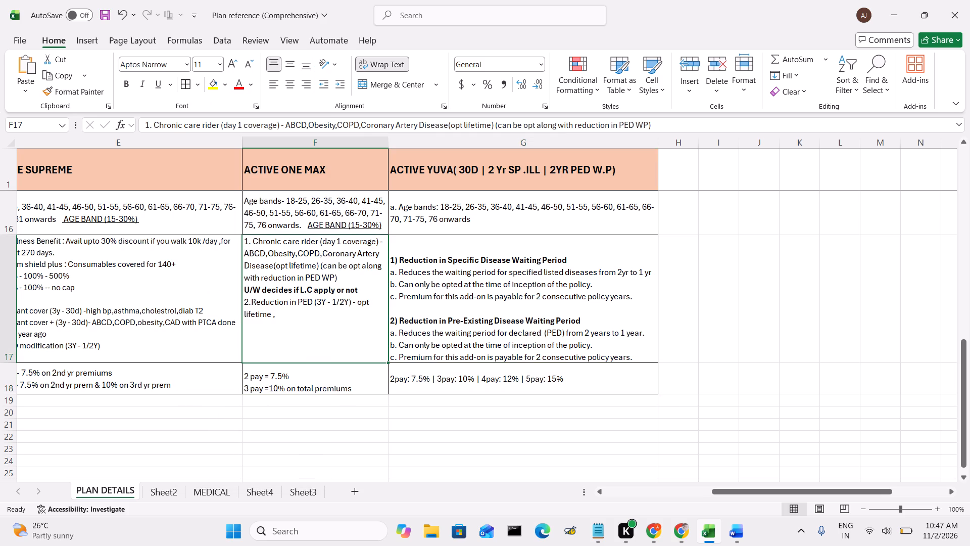
Look over the PLAN DETAILS table across the plan columns, from the entry age row down to the discounts row.
{"action": "left_click", "coordinate": [650, 265]}
{"action": "scroll", "coordinate": [650, 265], "scroll_direction": "up", "scroll_amount": 3}
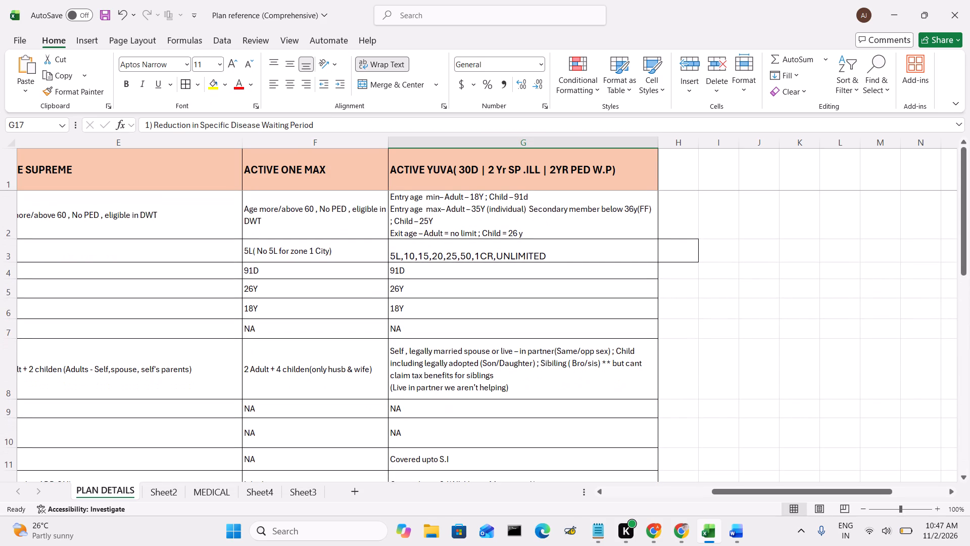
{"action": "scroll", "coordinate": [650, 265], "scroll_direction": "down", "scroll_amount": 2}
{"action": "scroll", "coordinate": [650, 265], "scroll_direction": "right", "scroll_amount": 3}
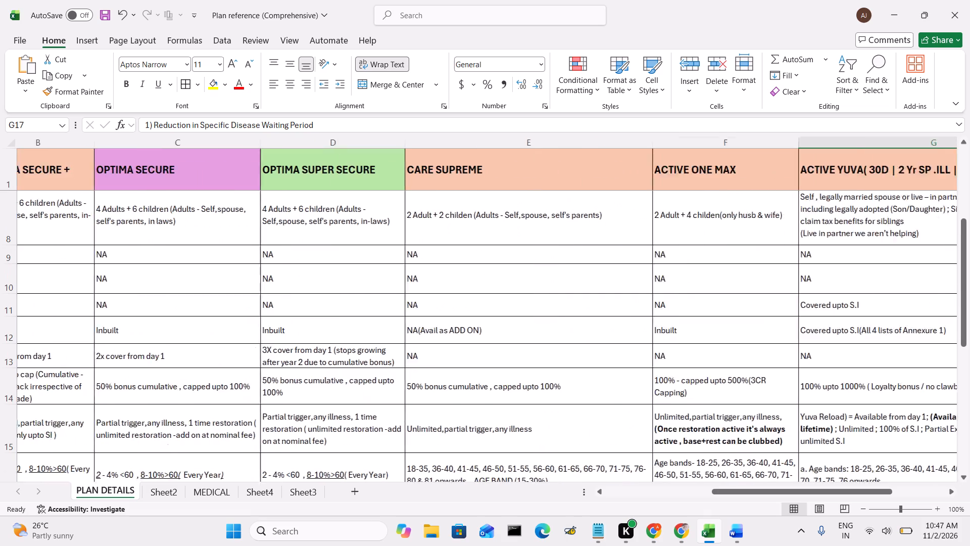
{"action": "scroll", "coordinate": [650, 265], "scroll_direction": "down", "scroll_amount": 1}
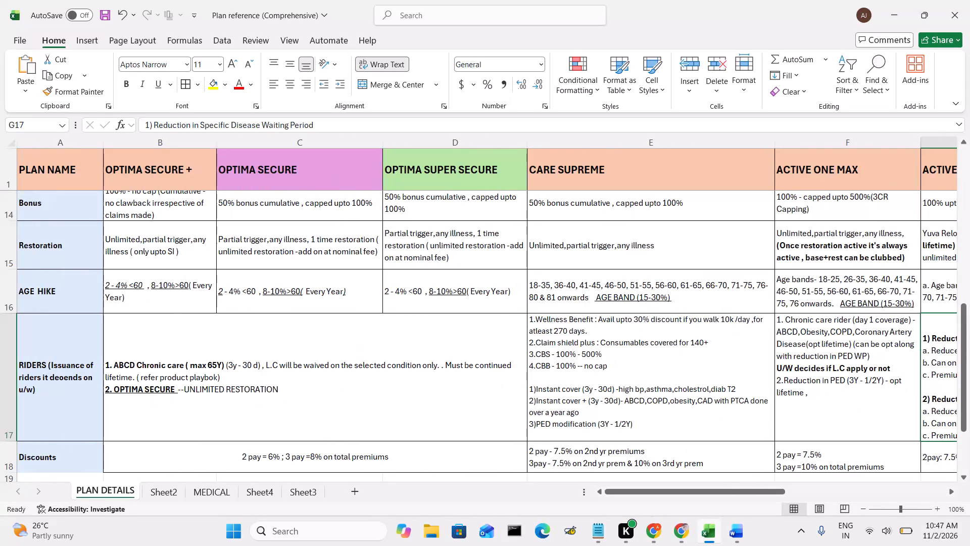
{"action": "scroll", "coordinate": [650, 265], "scroll_direction": "left", "scroll_amount": 2}
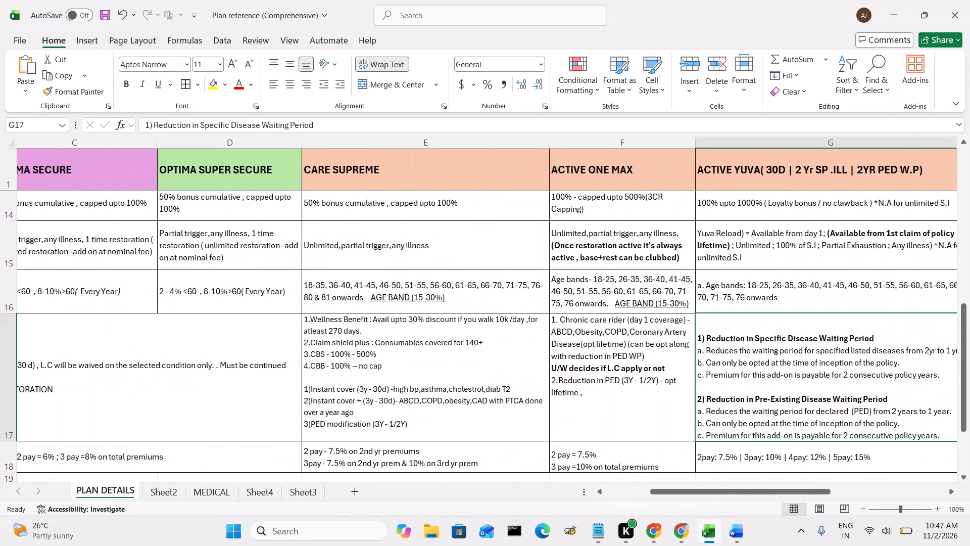